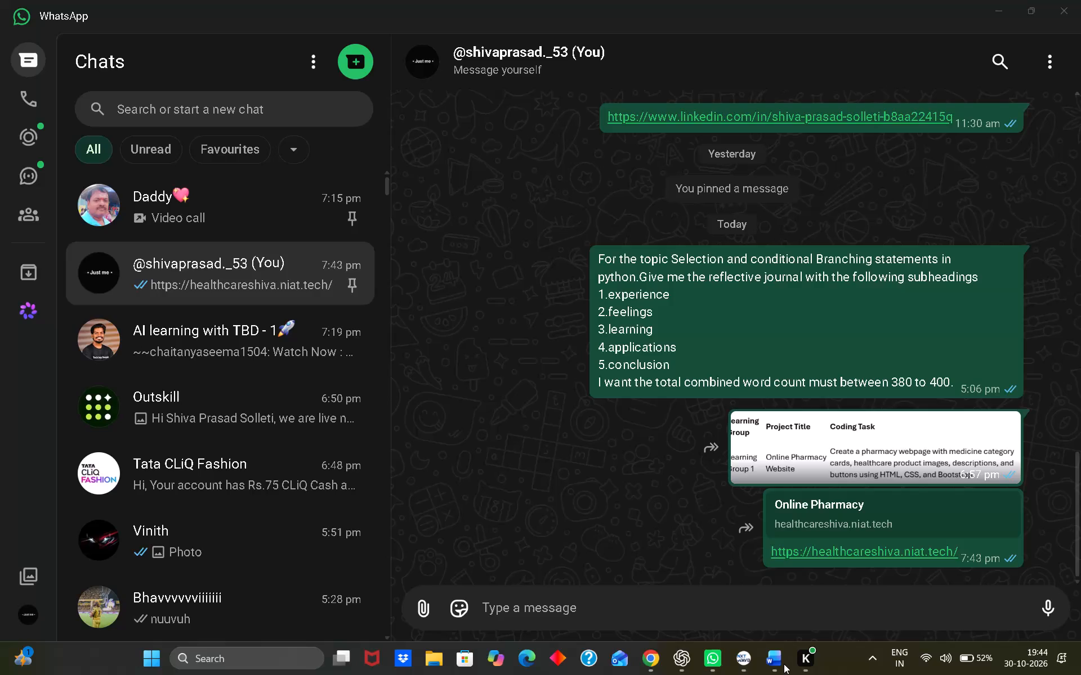
Switch from WhatsApp to Microsoft Word.
double_click(784, 664)
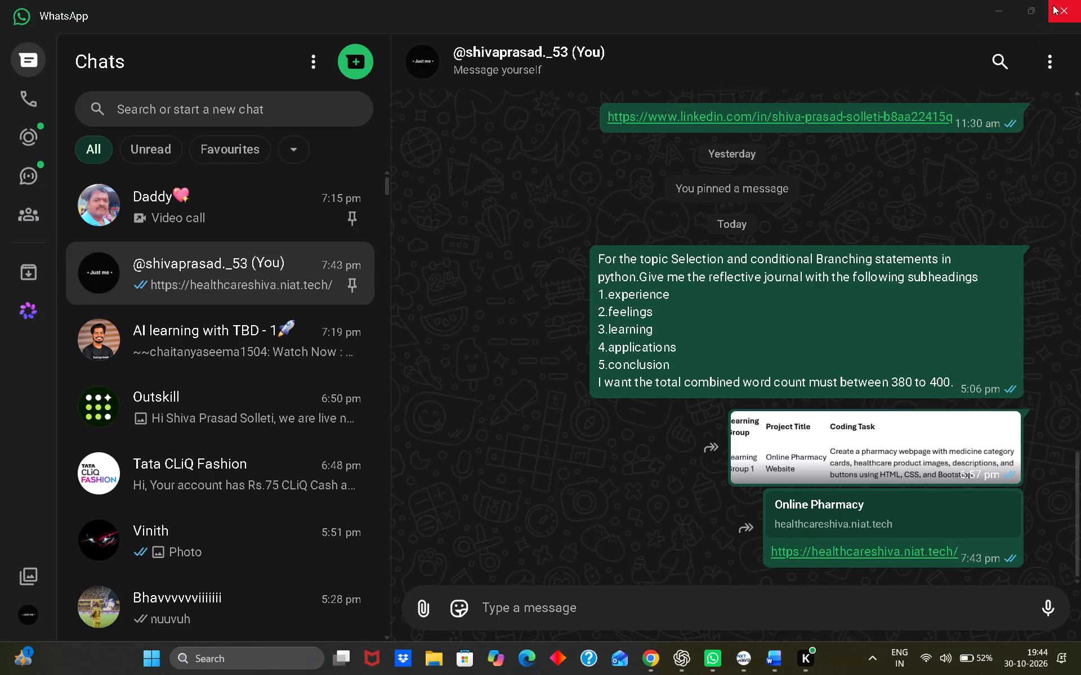
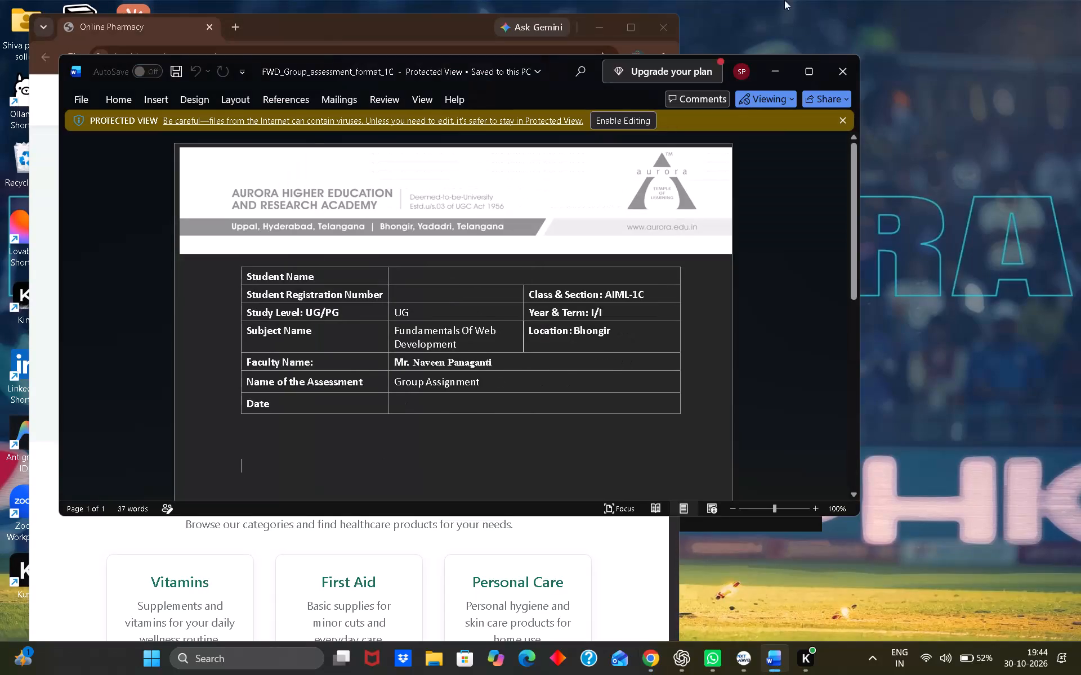
Minimize the Online Pharmacy browser window and maximize the FWD_Group_assessment_format_1C document window.
click(597, 16)
click(807, 76)
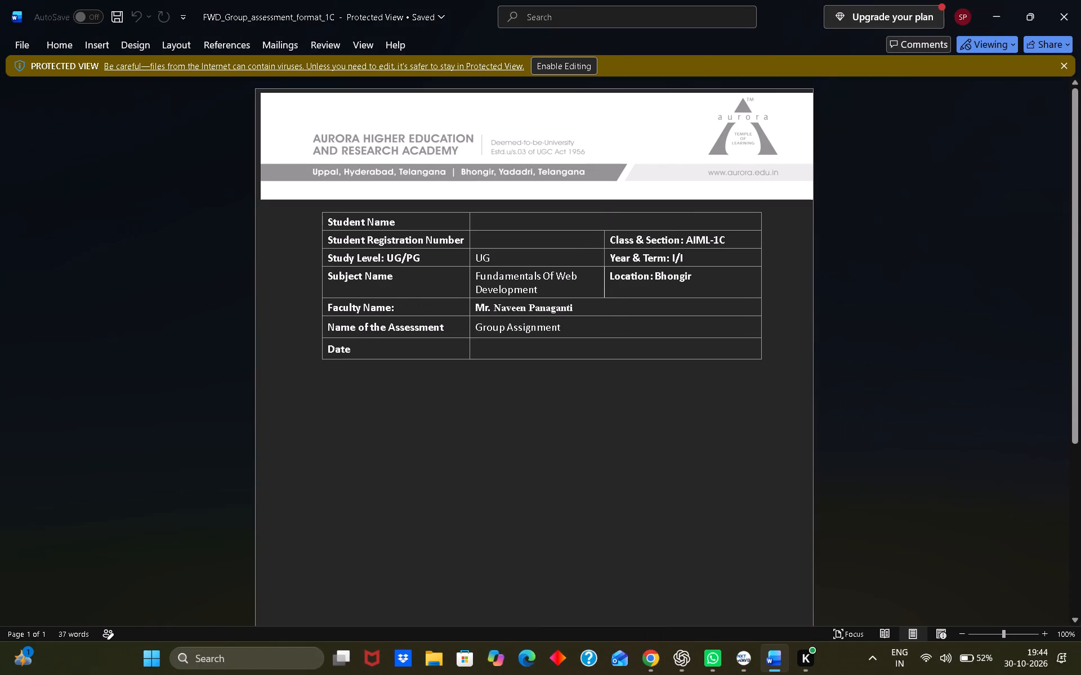
Display the design options for document formatting and page background.
scroll(240, 64, up, 5)
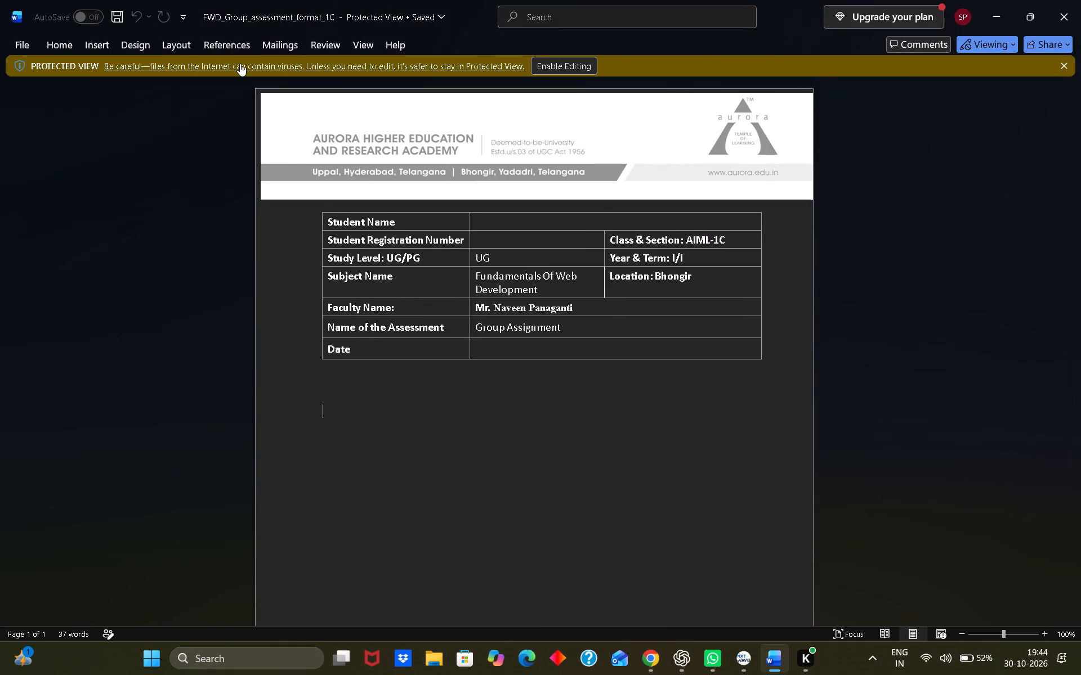
scroll(279, 315, up, 1)
click(133, 41)
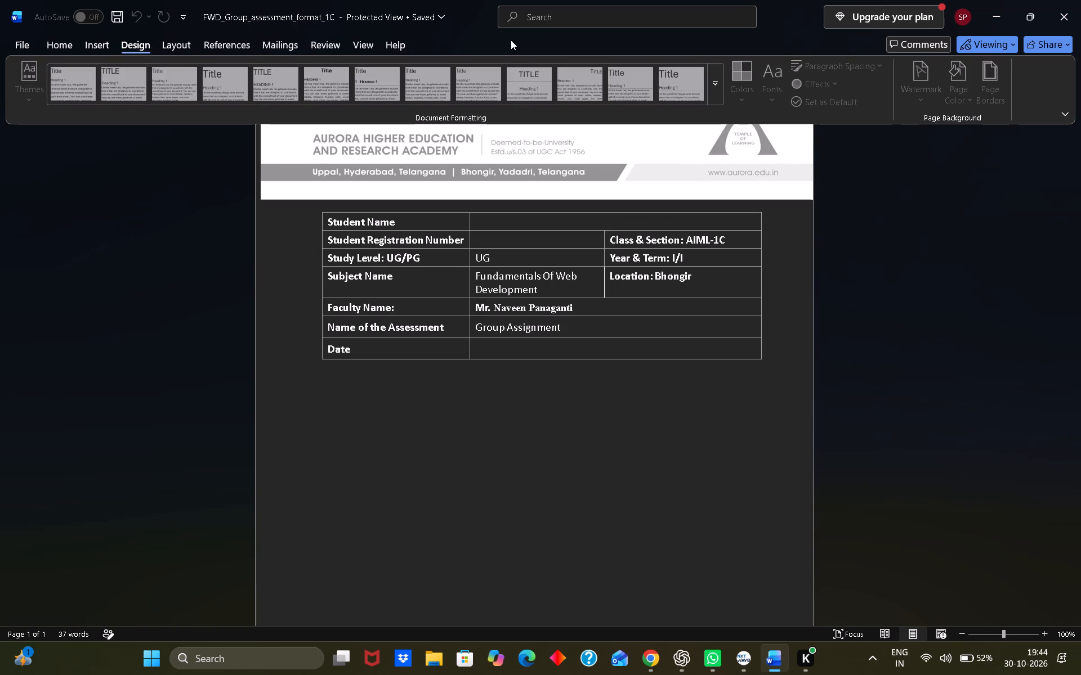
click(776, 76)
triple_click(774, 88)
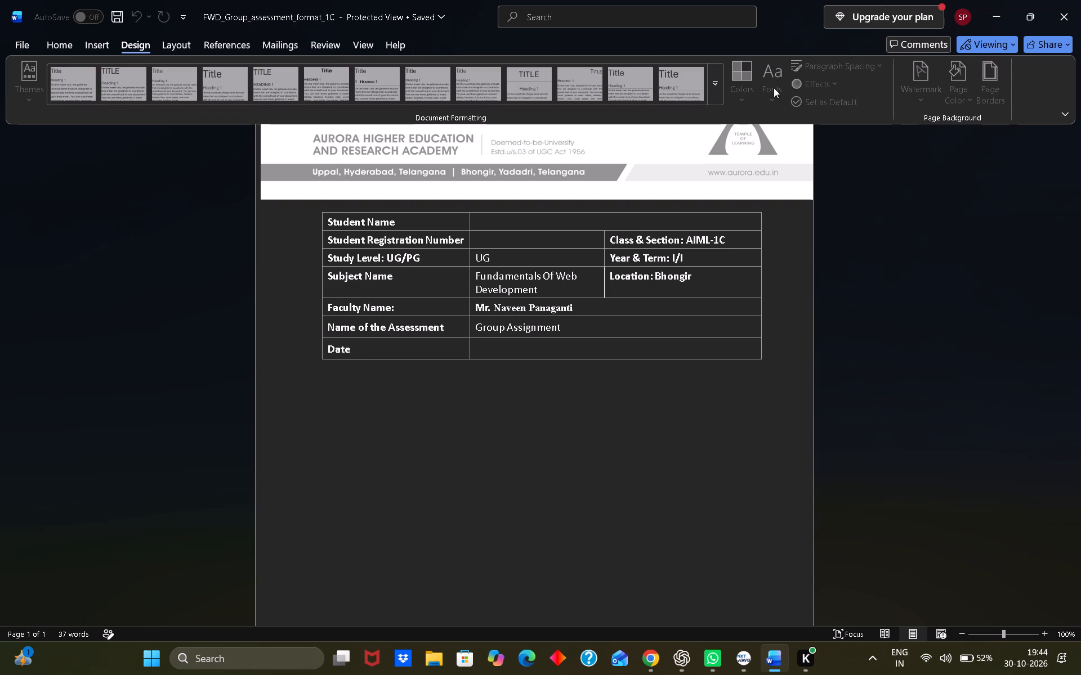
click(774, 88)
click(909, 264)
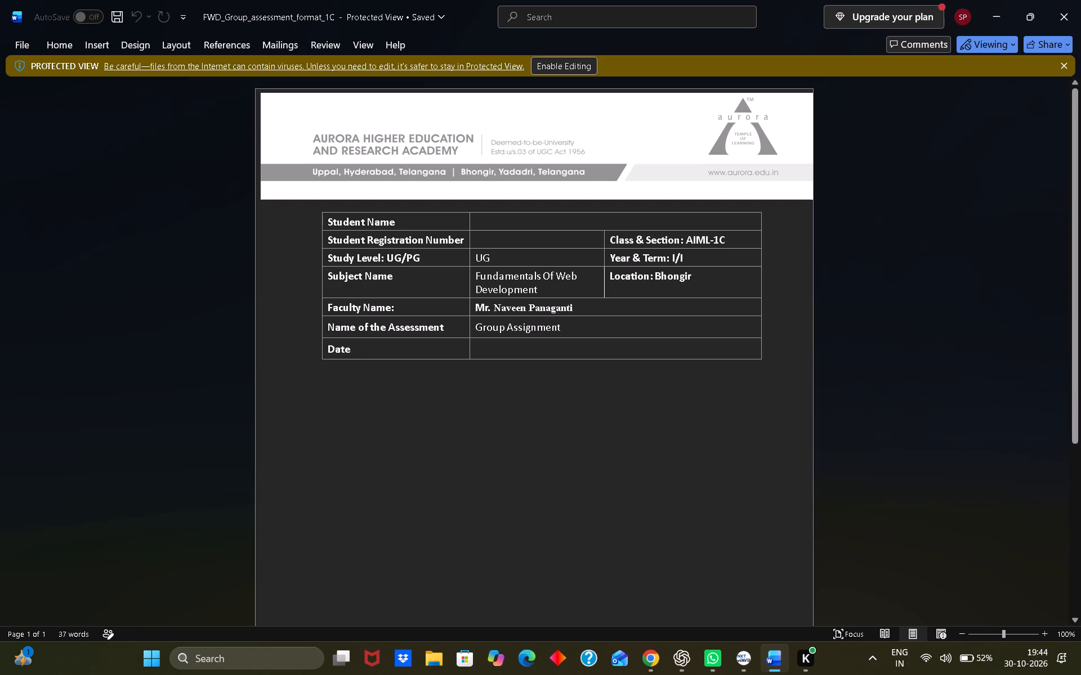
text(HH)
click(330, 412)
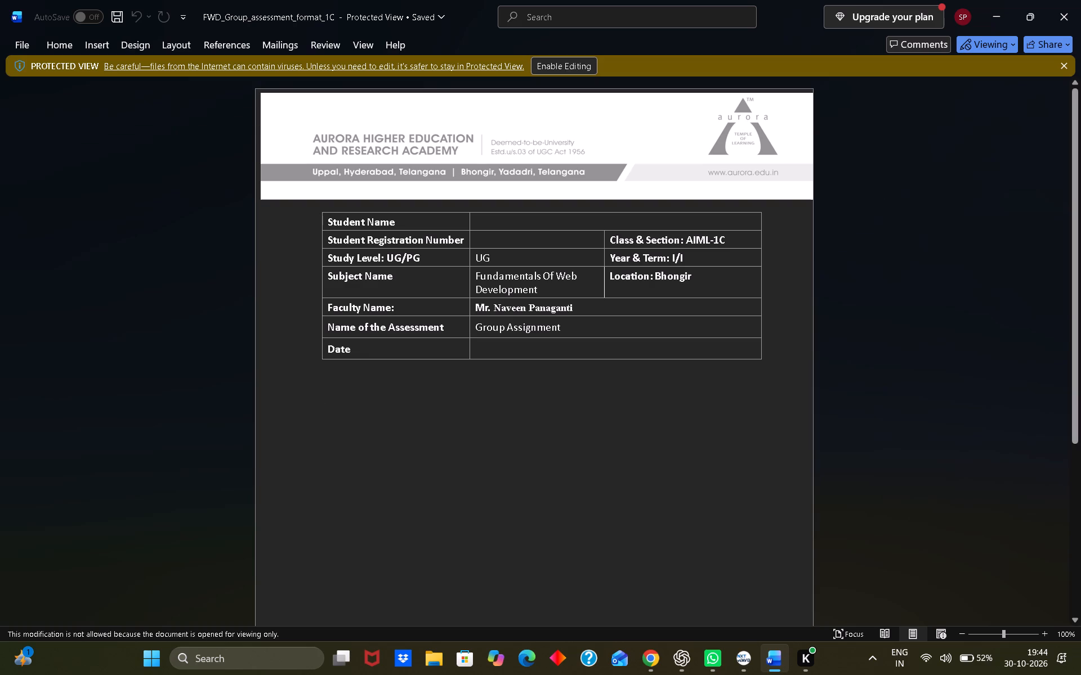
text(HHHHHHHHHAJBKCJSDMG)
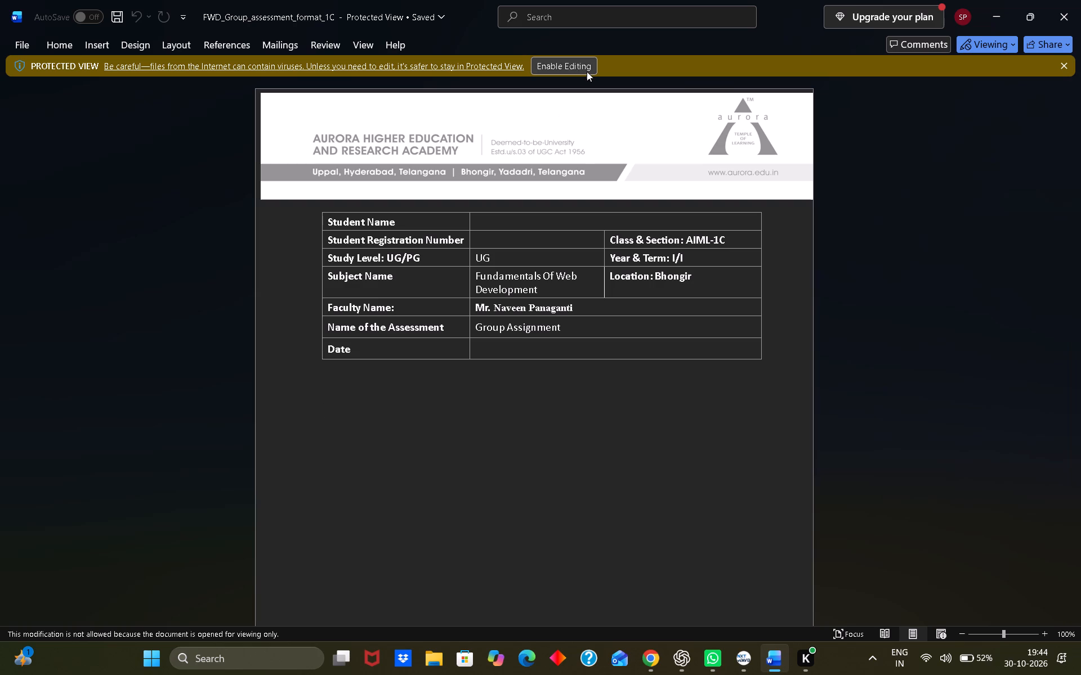
Enable editing for the protected FWD_Group_assessment_format_1C document.
click(587, 71)
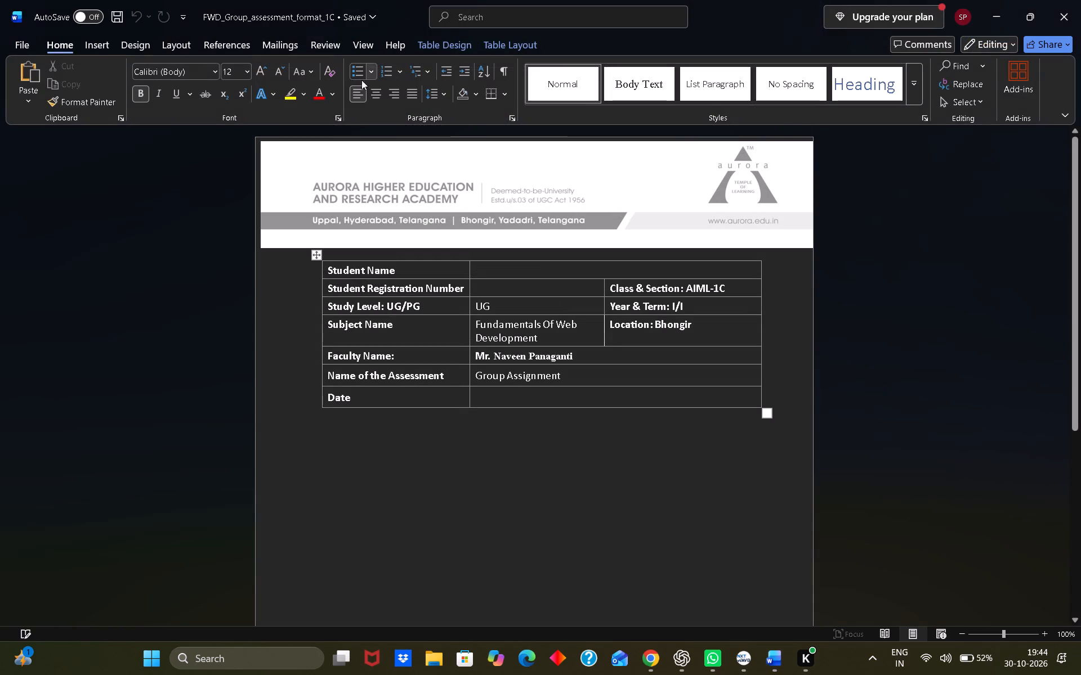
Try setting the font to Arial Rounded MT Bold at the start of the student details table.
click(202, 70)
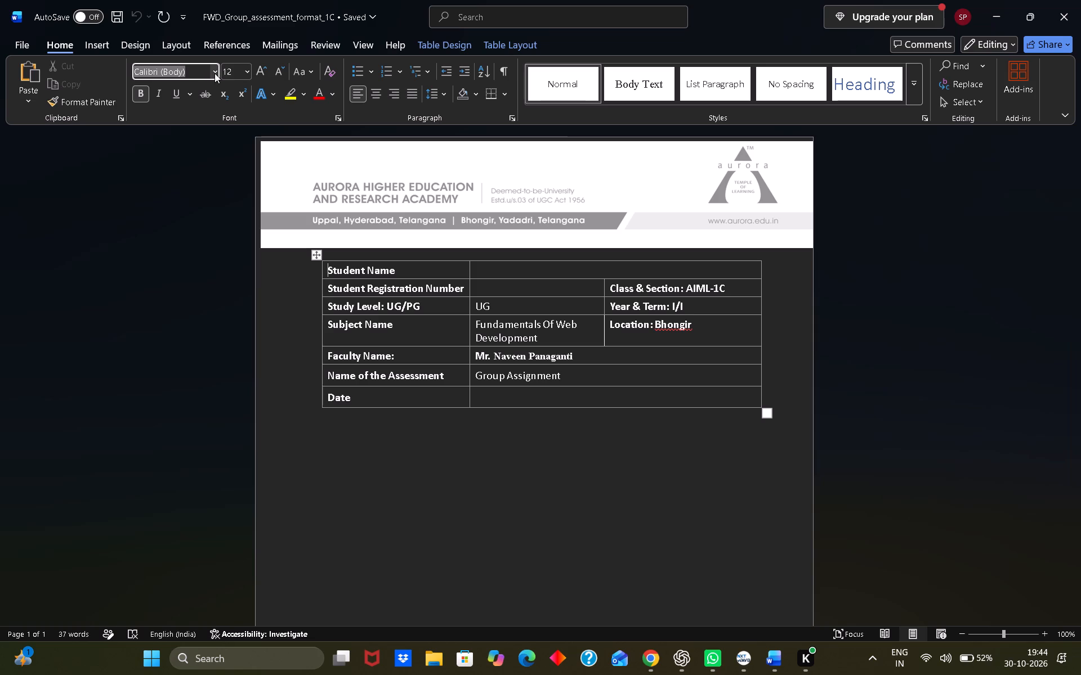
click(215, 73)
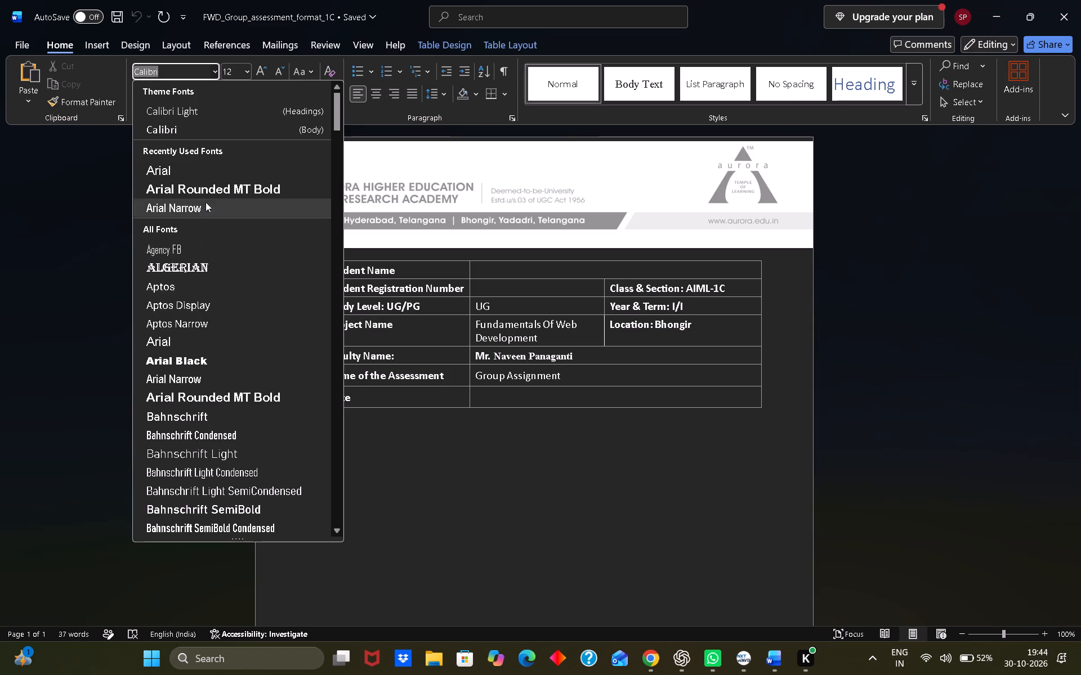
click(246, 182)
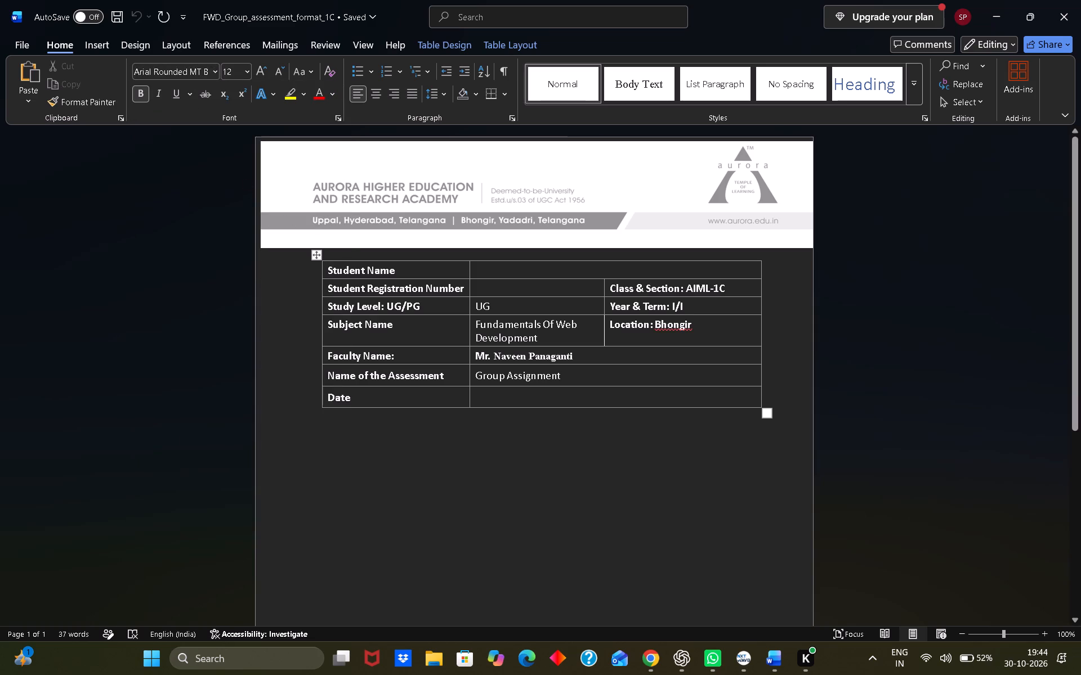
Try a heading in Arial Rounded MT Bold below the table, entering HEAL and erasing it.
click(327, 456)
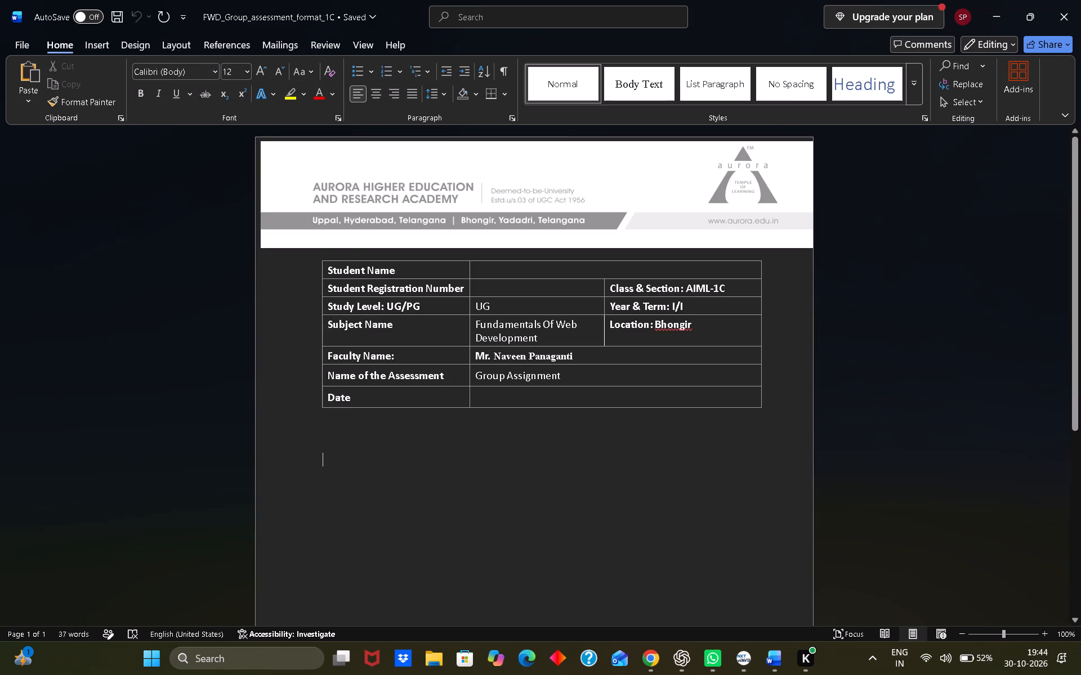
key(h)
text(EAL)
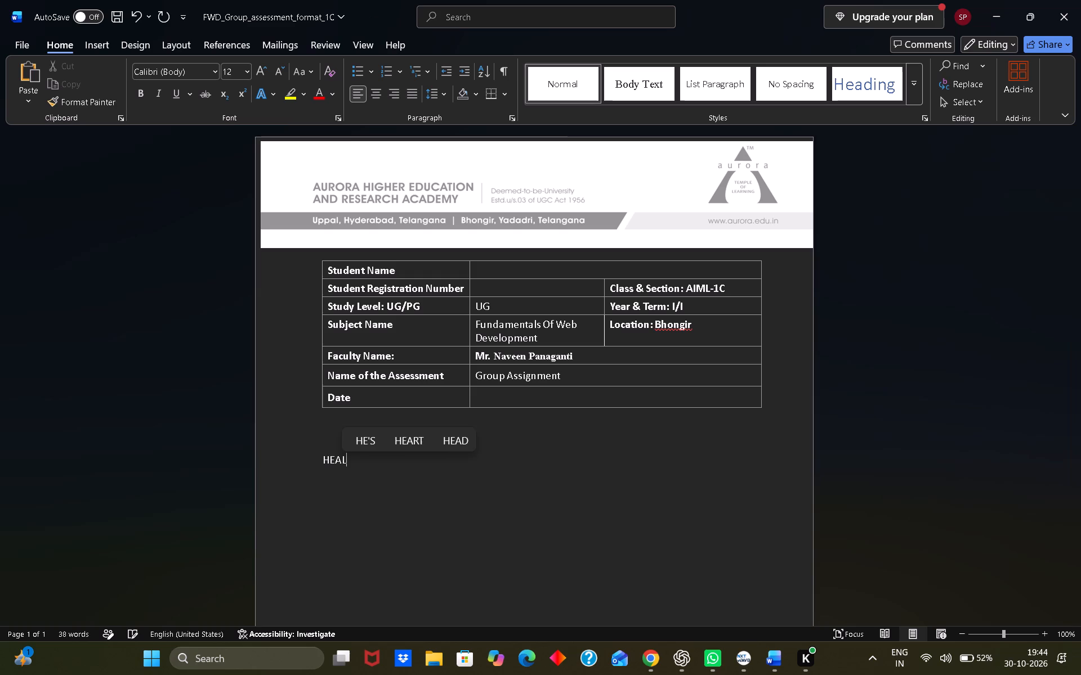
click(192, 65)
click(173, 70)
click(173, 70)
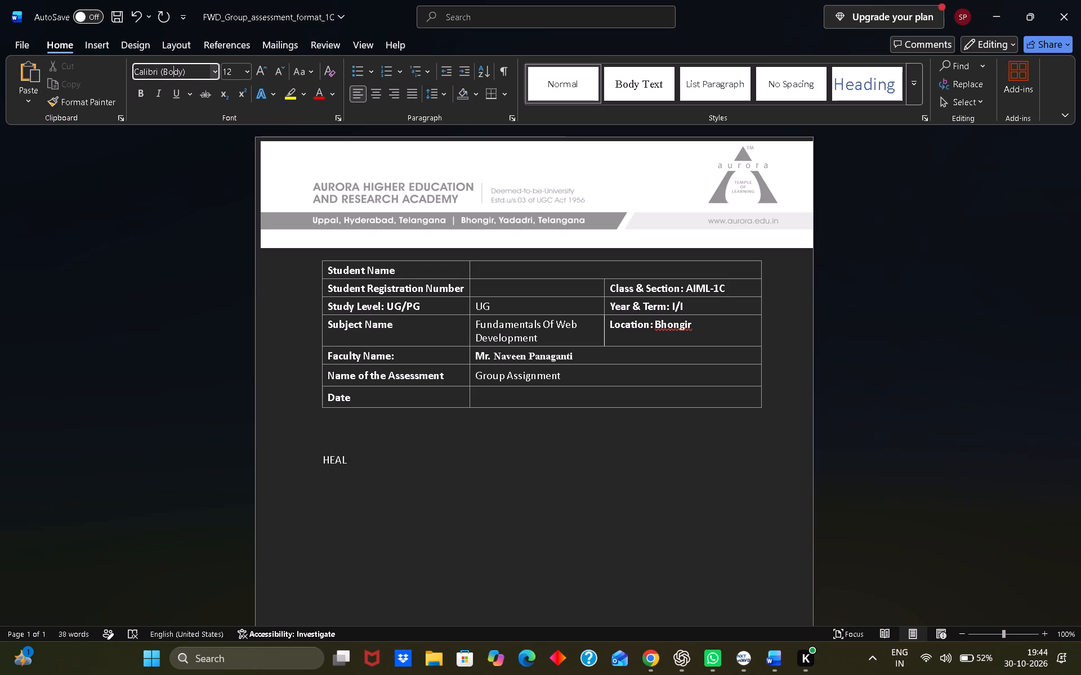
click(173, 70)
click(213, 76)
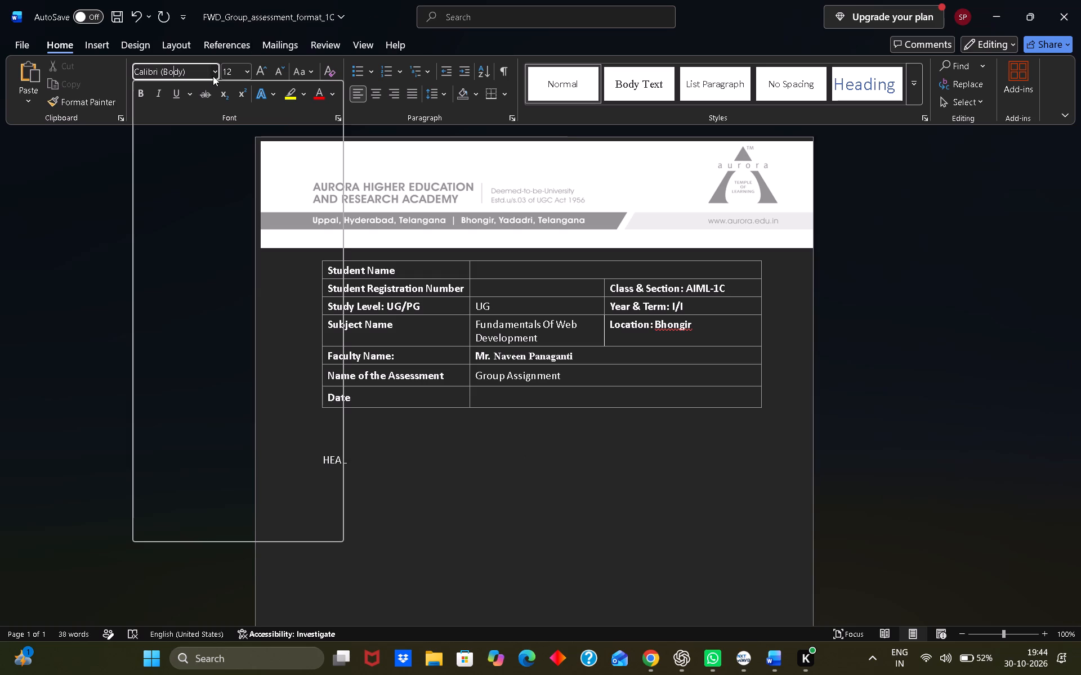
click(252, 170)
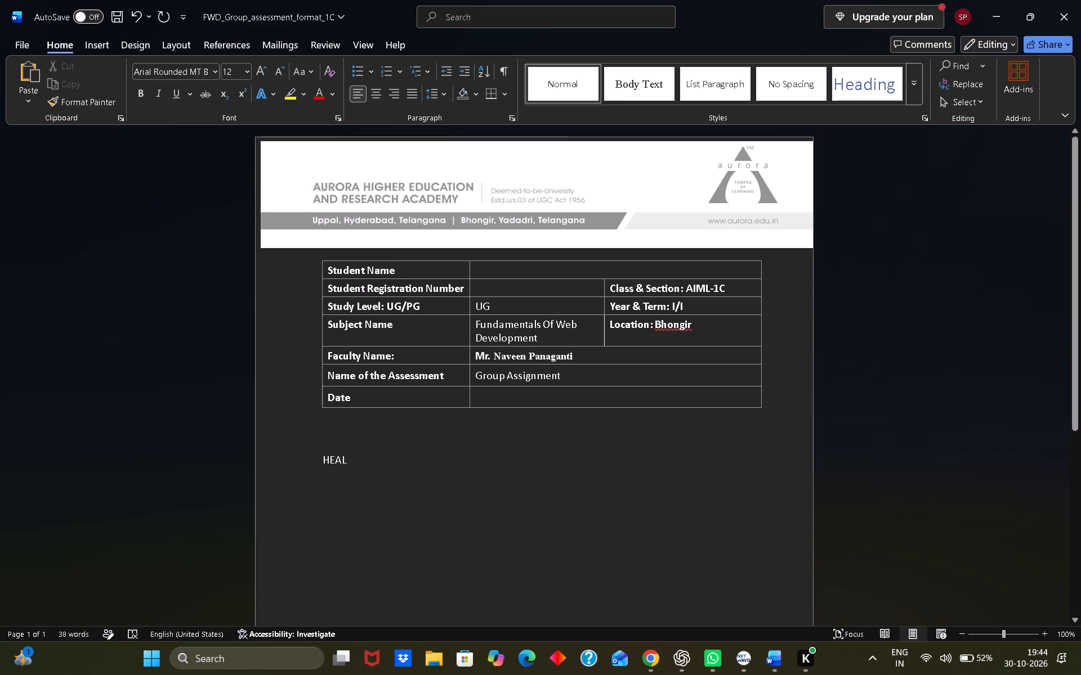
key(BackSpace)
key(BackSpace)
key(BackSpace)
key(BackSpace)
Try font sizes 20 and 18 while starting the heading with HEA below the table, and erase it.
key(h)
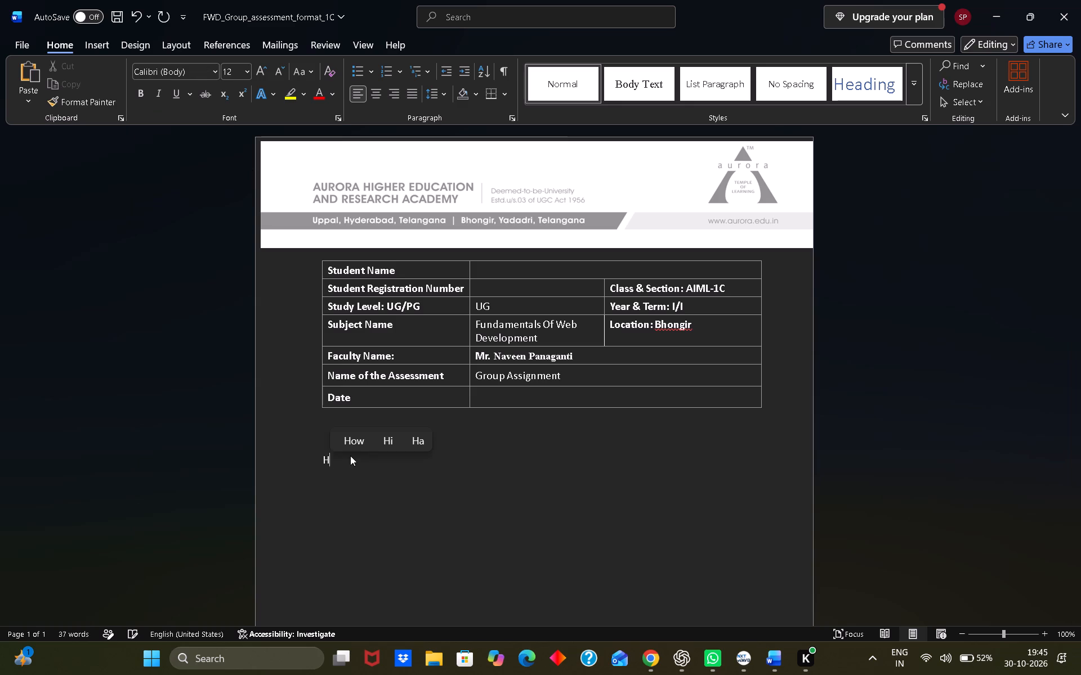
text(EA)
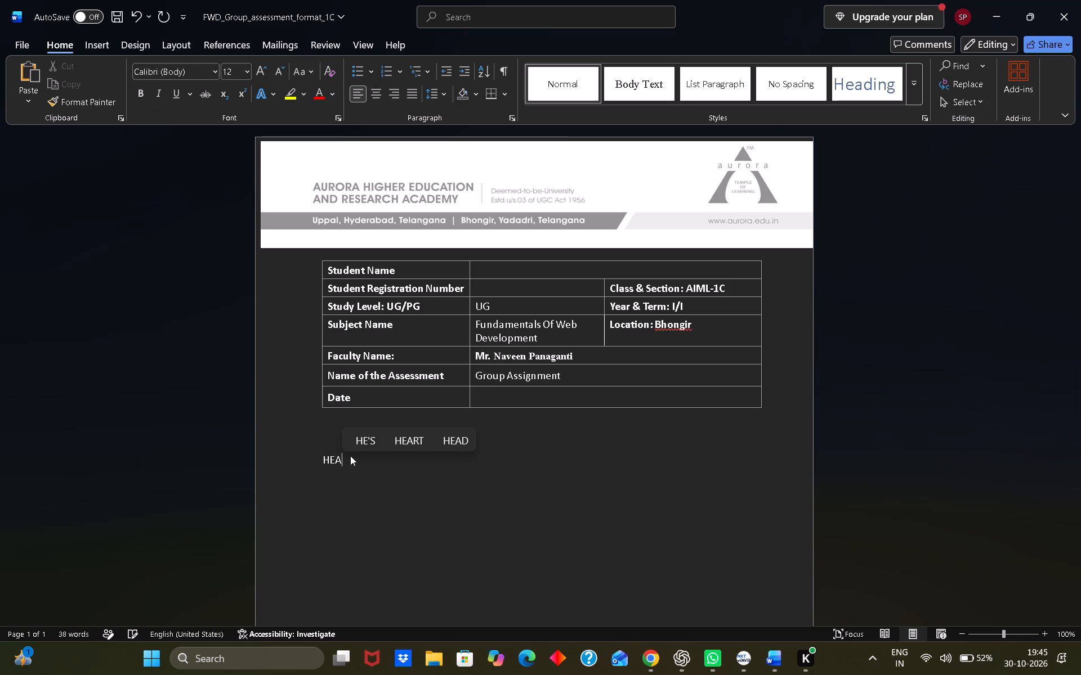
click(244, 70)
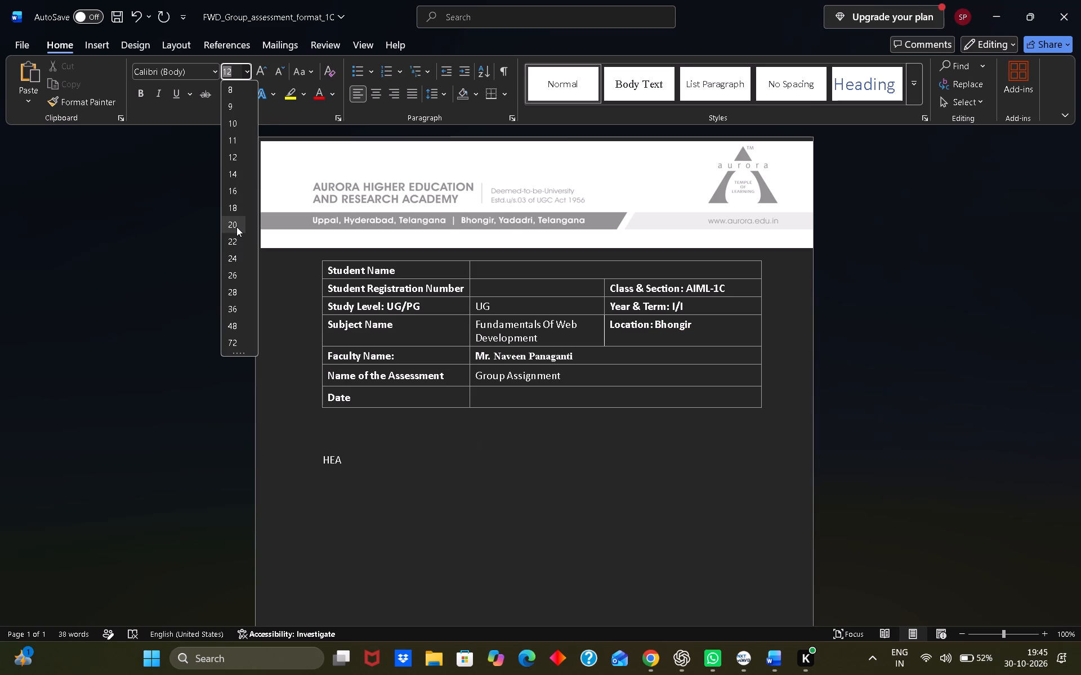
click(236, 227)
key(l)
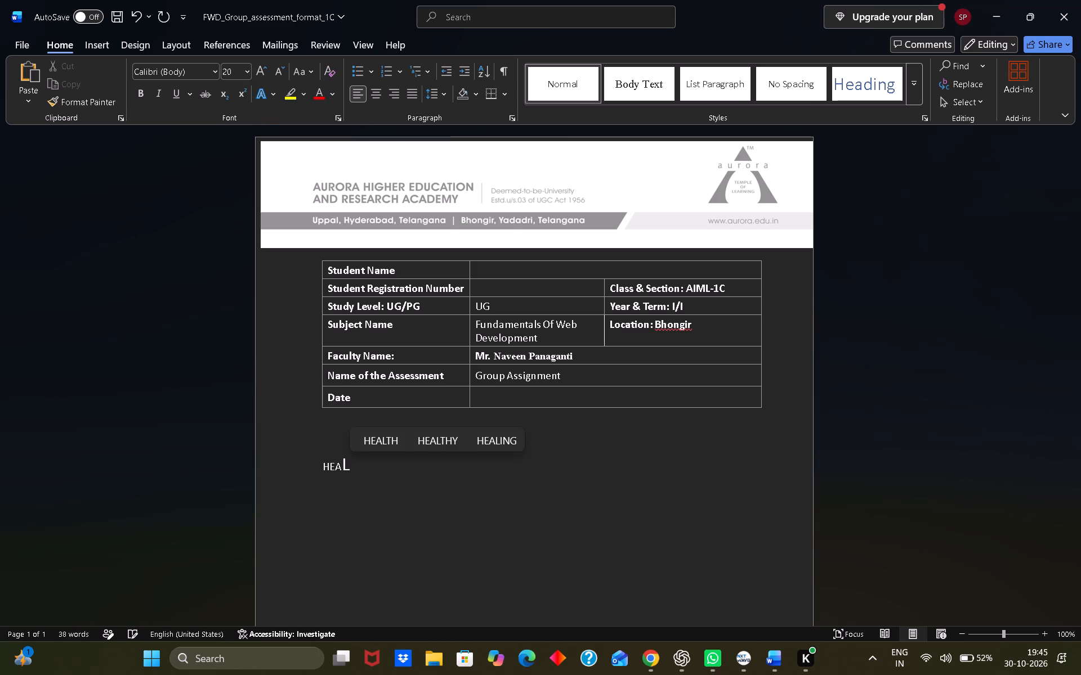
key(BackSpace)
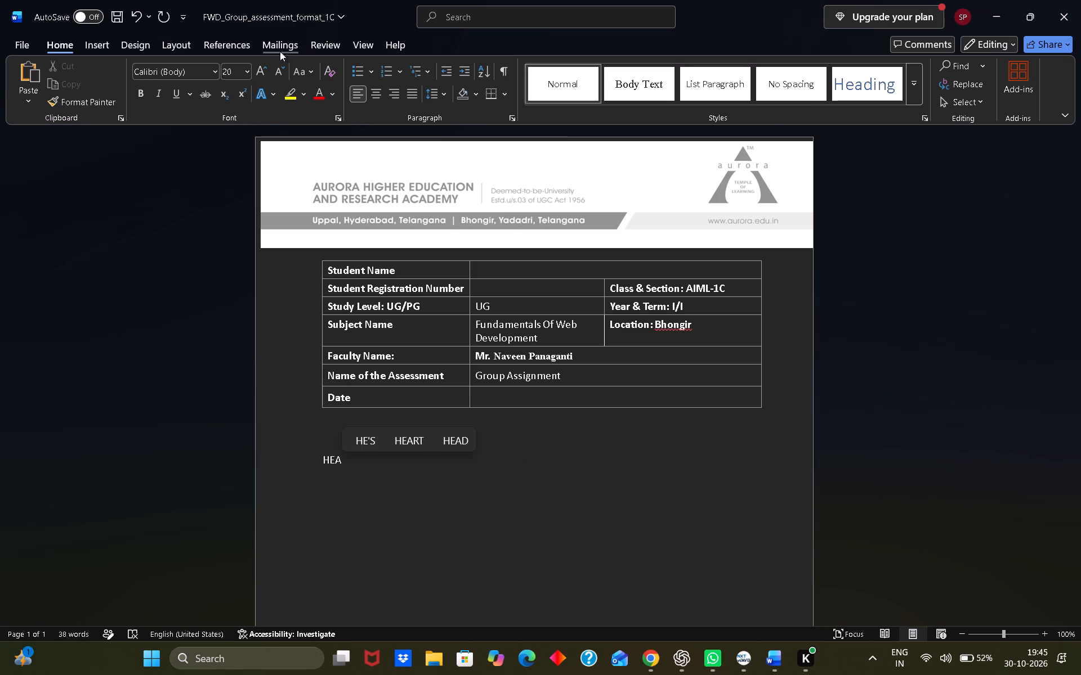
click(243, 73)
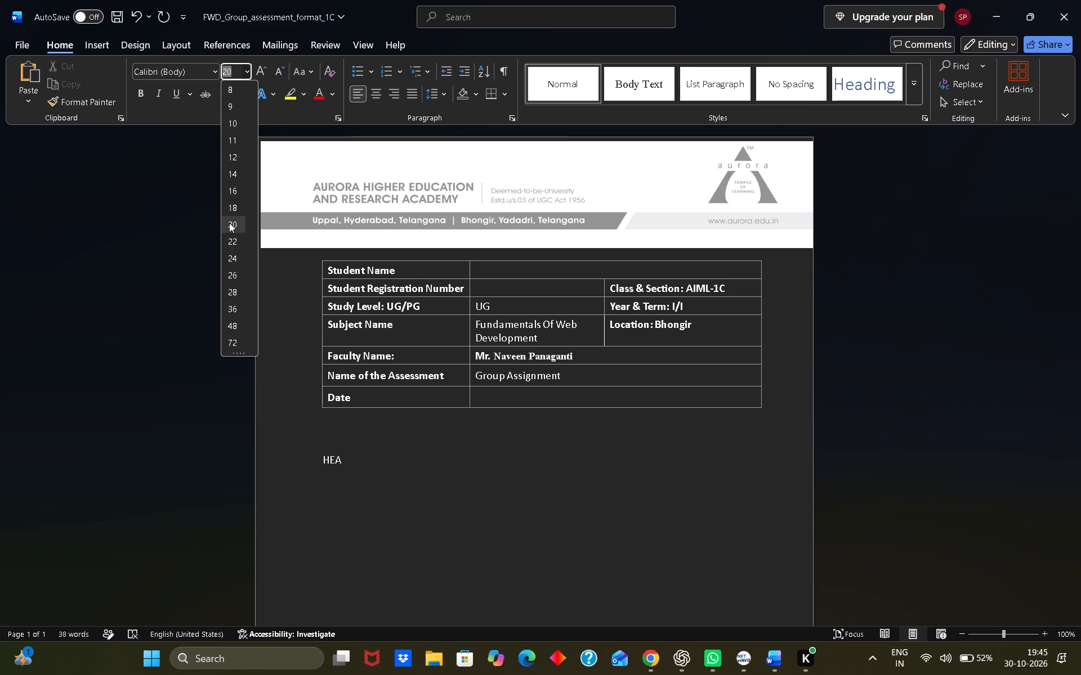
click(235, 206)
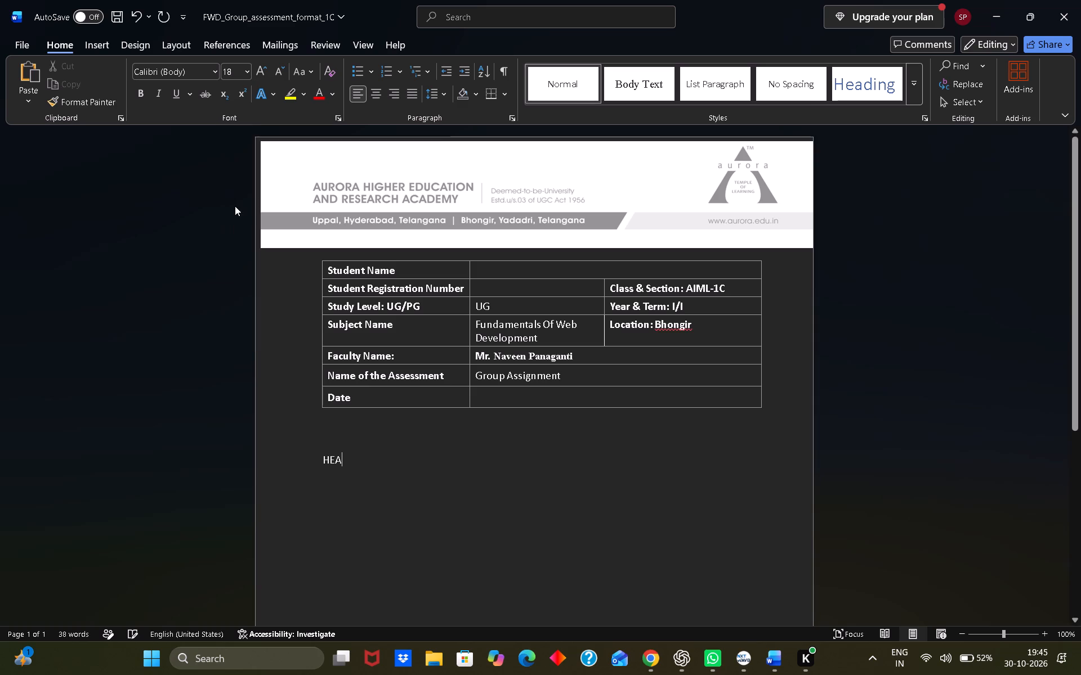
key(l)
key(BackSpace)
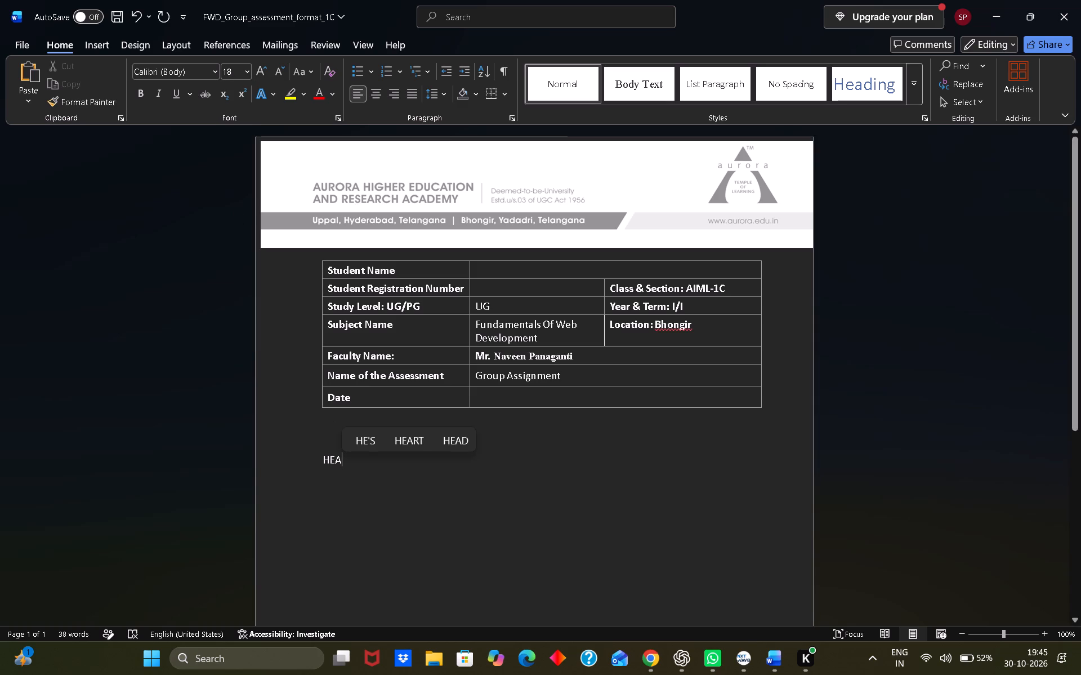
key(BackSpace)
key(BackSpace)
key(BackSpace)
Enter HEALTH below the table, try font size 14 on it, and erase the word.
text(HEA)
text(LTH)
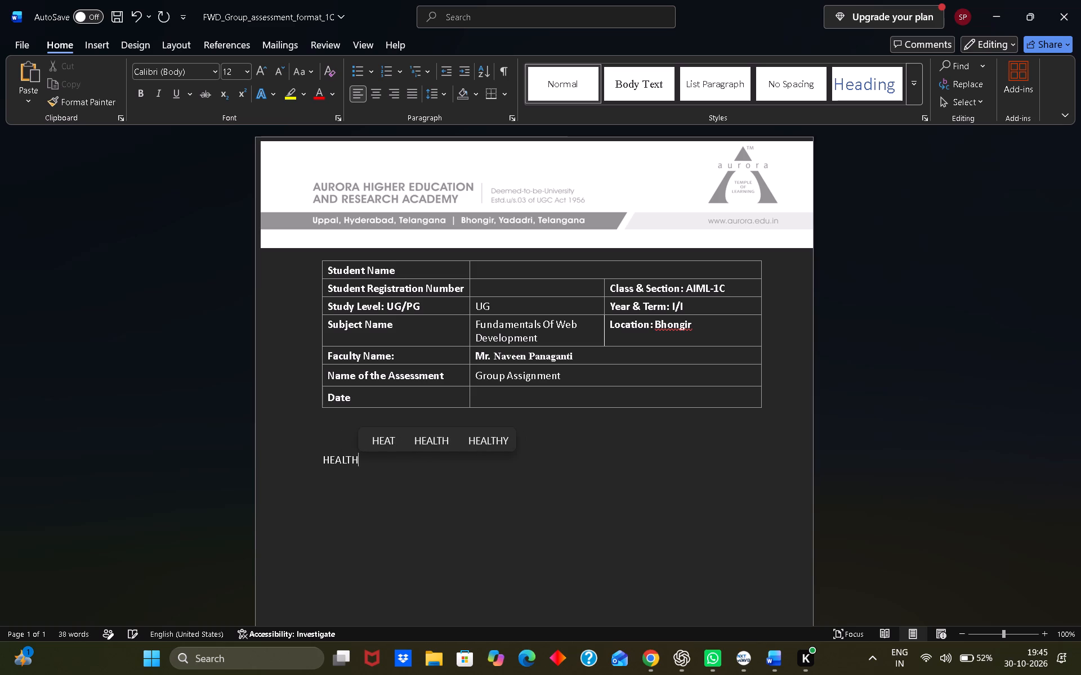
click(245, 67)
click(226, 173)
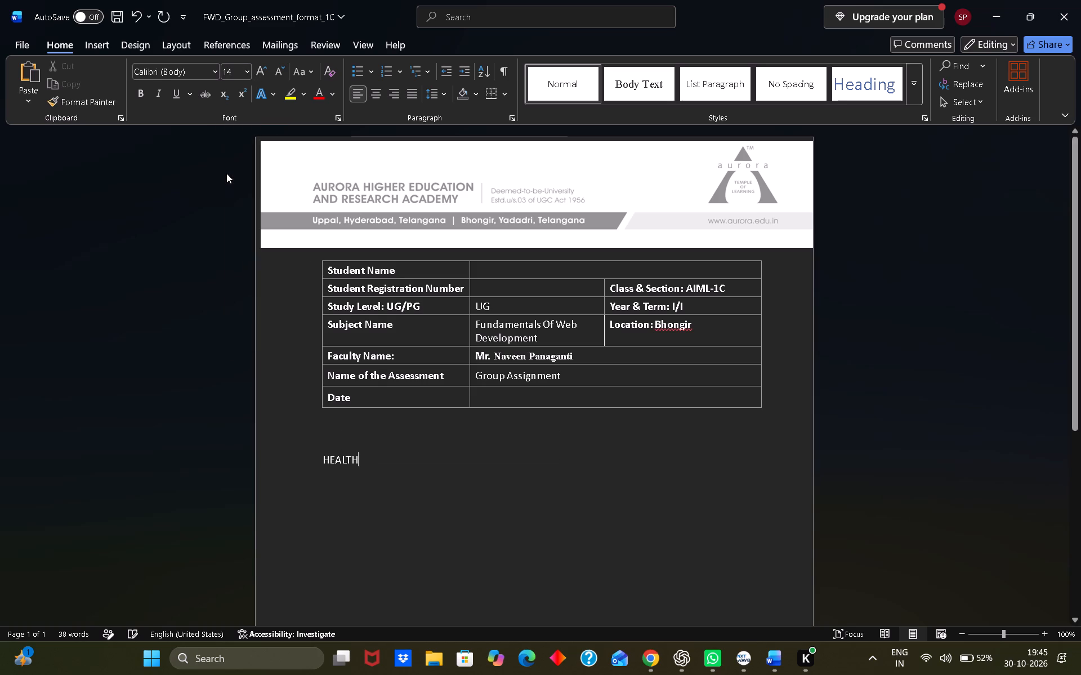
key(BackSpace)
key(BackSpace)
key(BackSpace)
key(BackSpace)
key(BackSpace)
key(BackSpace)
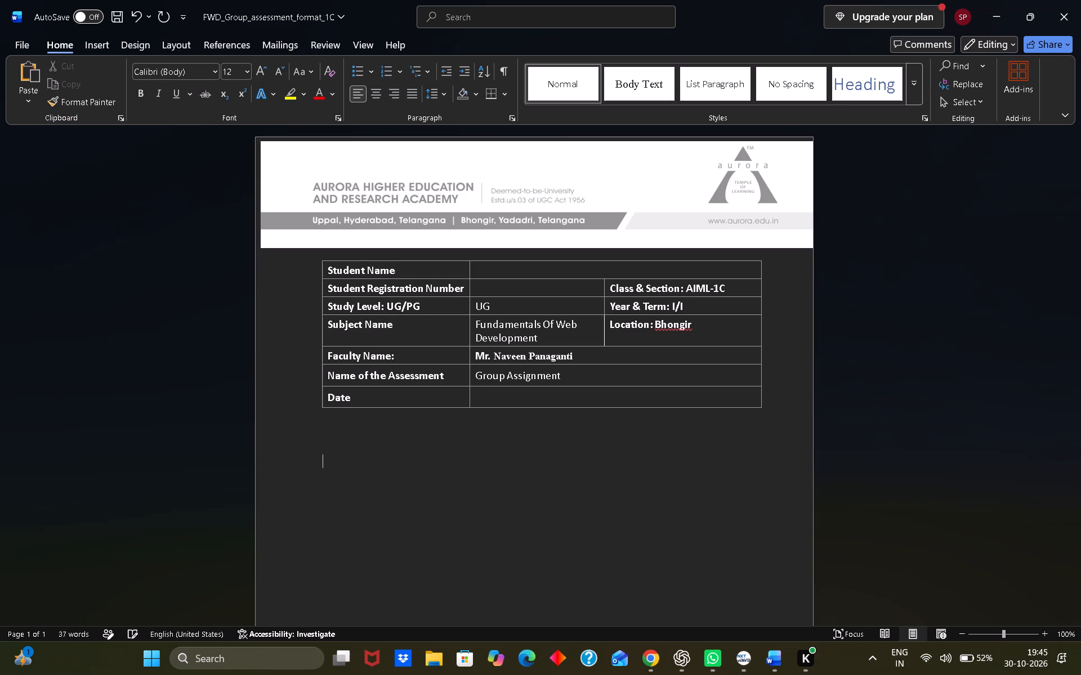
Add the heading "HEALTHCARE PHARMACY ;" below the table at font size 14 and start a new line.
click(242, 69)
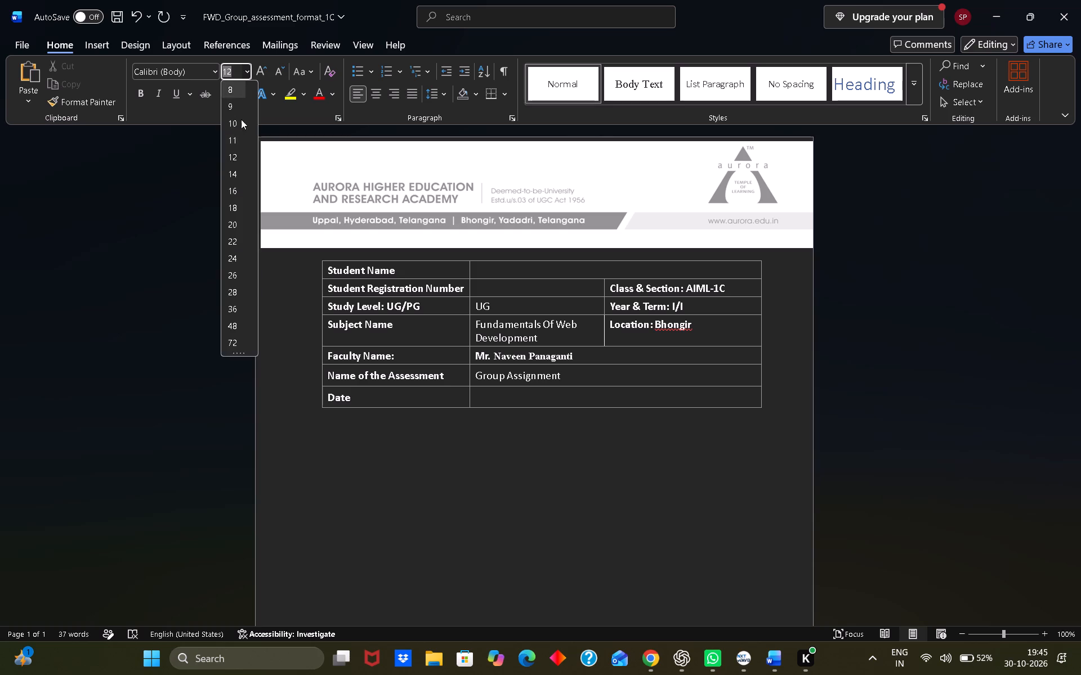
click(227, 177)
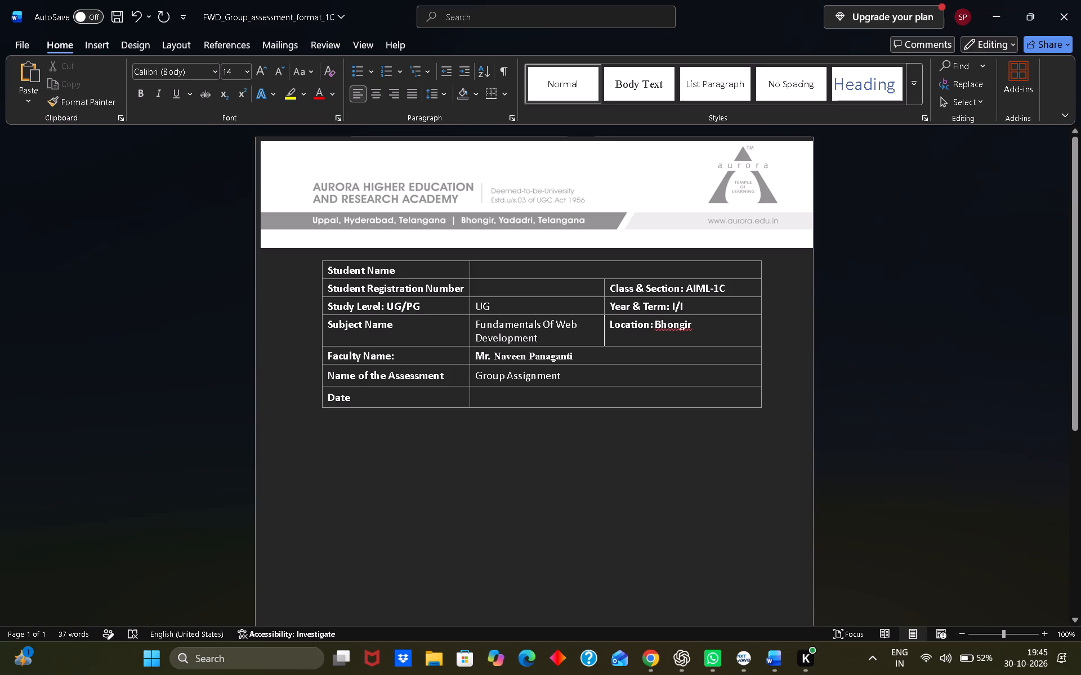
key(h)
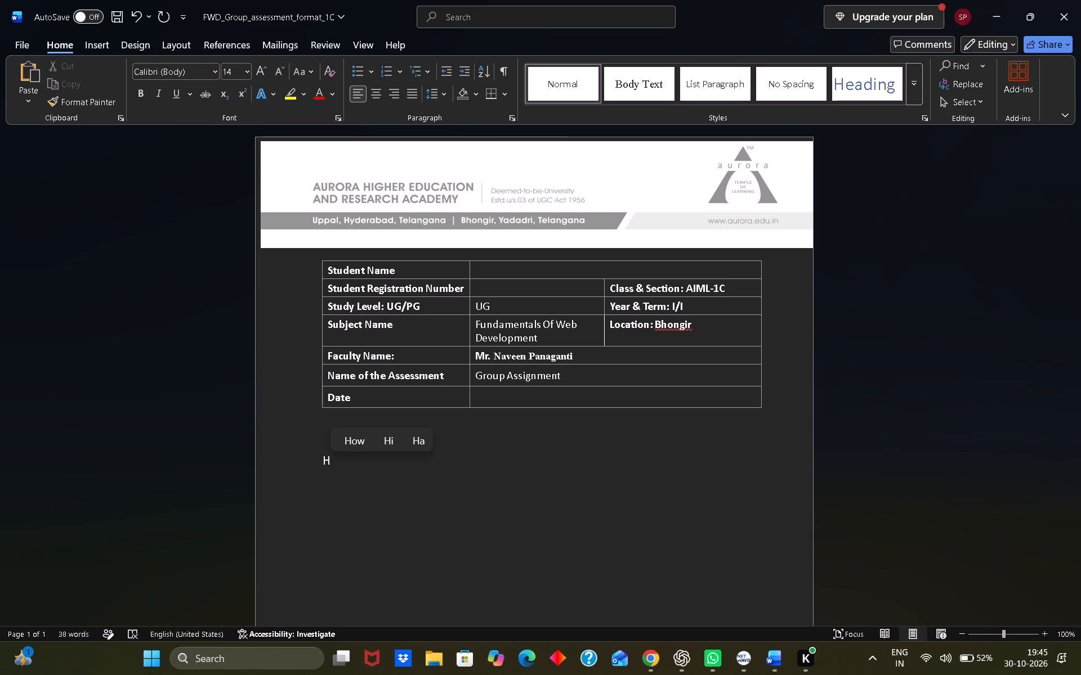
text(EA)
text(LTH)
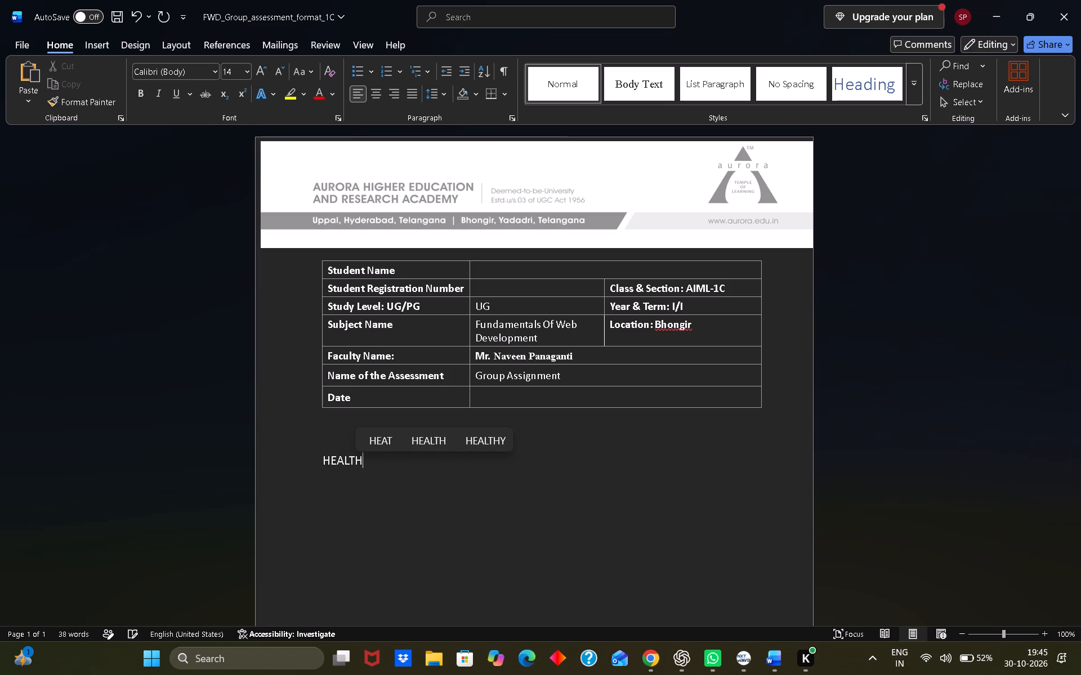
key(space)
key(BackSpace)
text(CARE)
key(space)
text(PHARMACY)
key(space)
text(;)
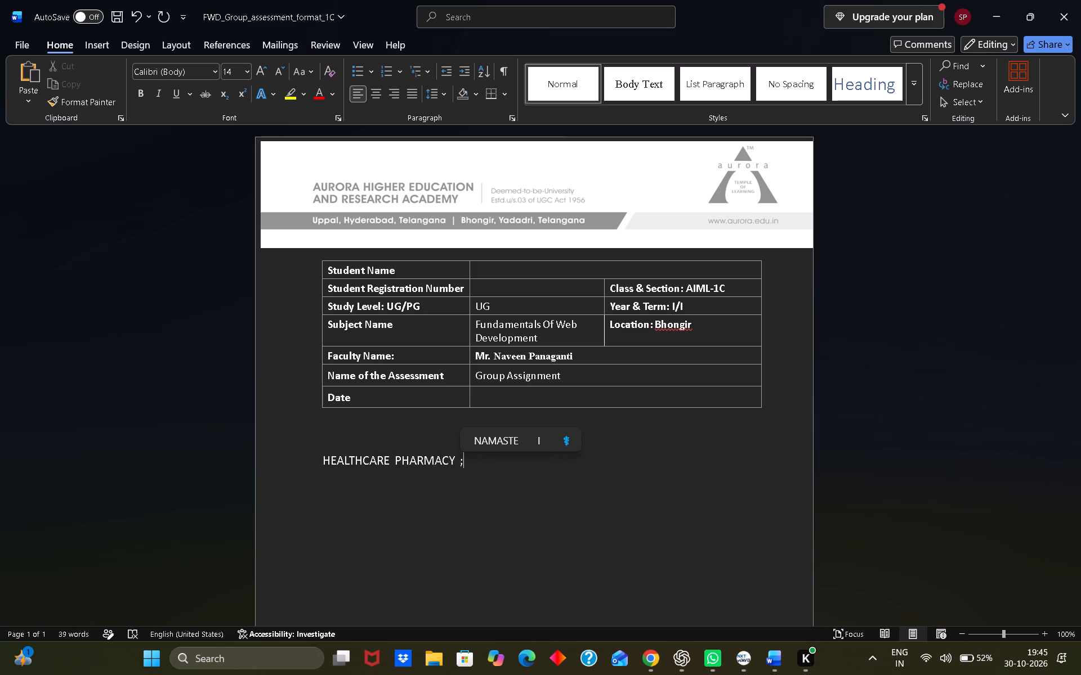
key(space)
key(Return)
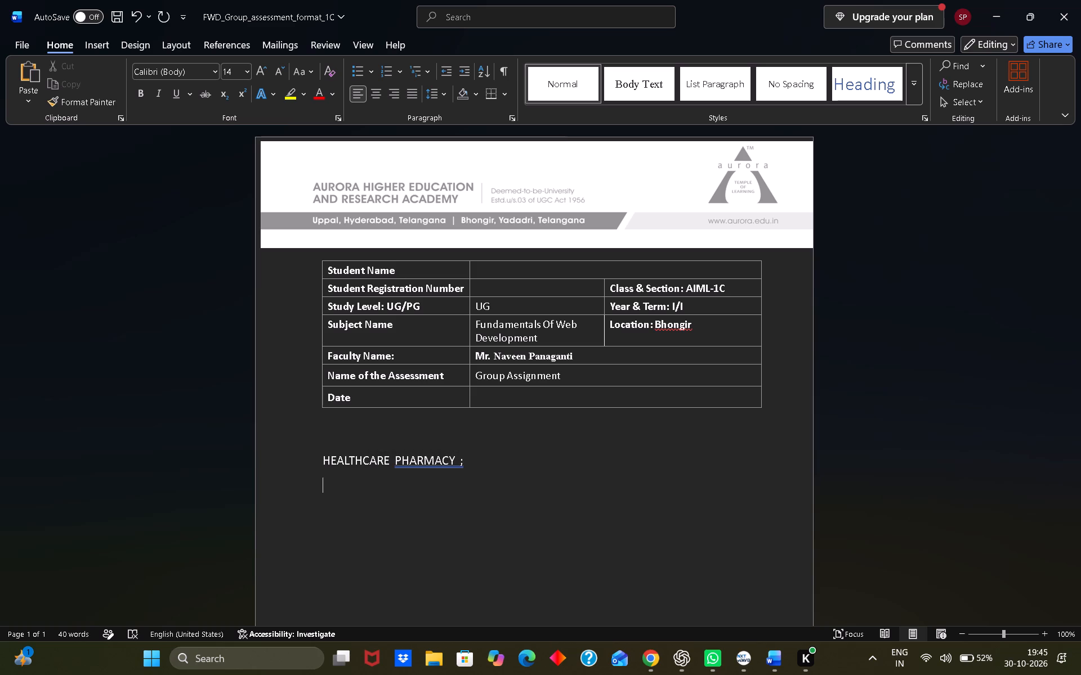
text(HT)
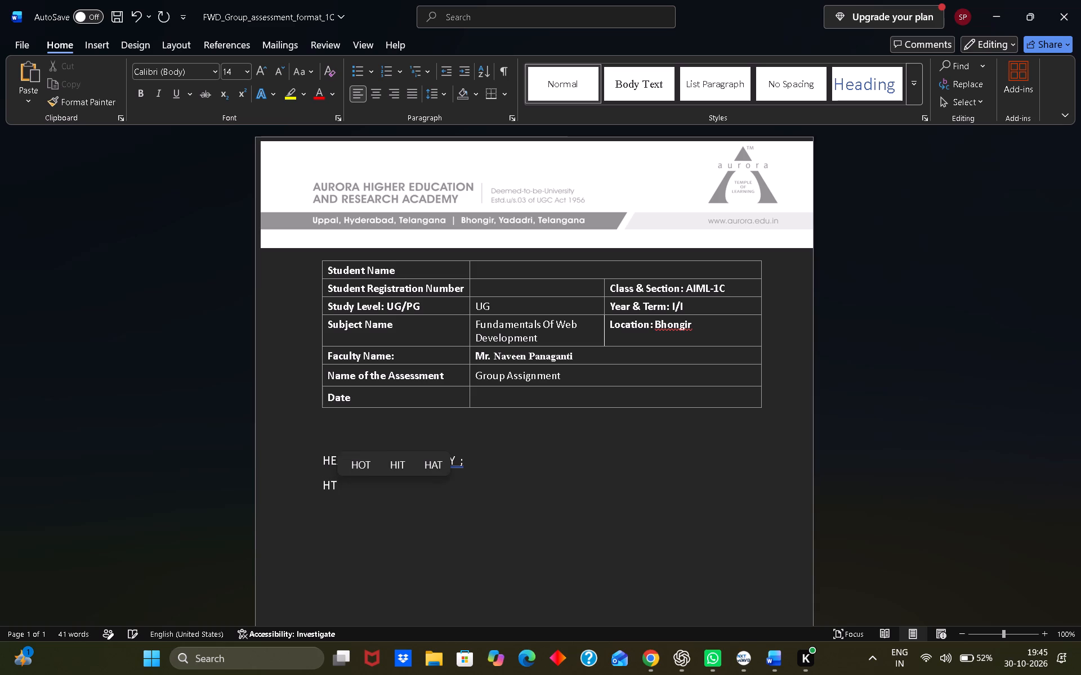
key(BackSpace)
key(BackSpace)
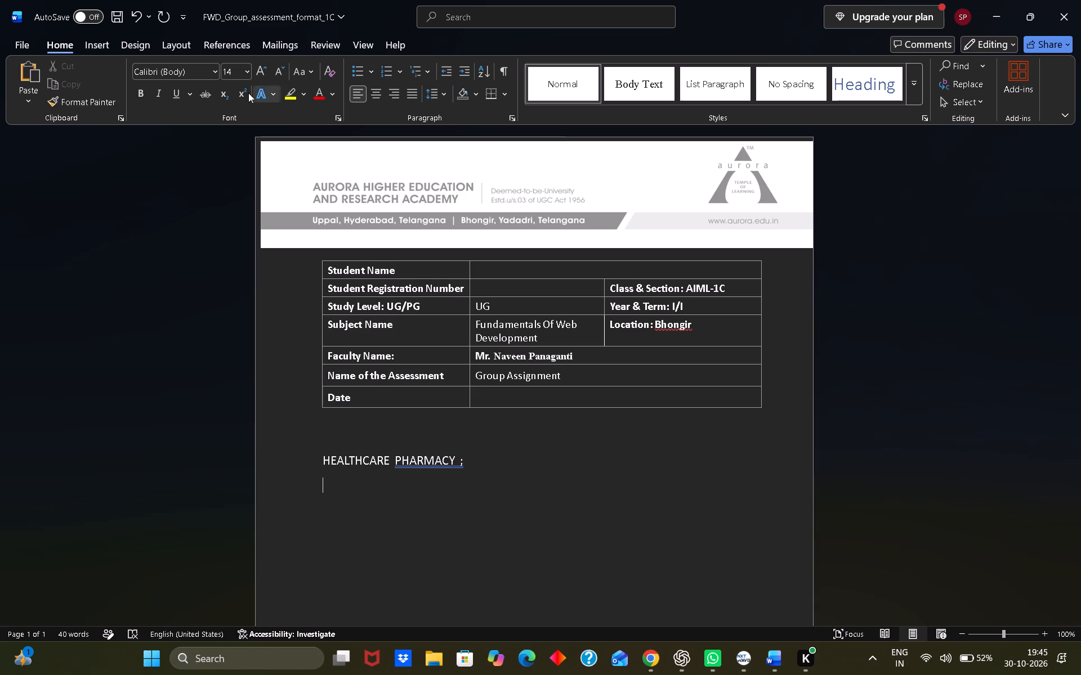
Add the label "HTML Code :" at font size 12 below the HEALTHCARE PHARMACY heading and start a new line.
click(244, 71)
click(233, 155)
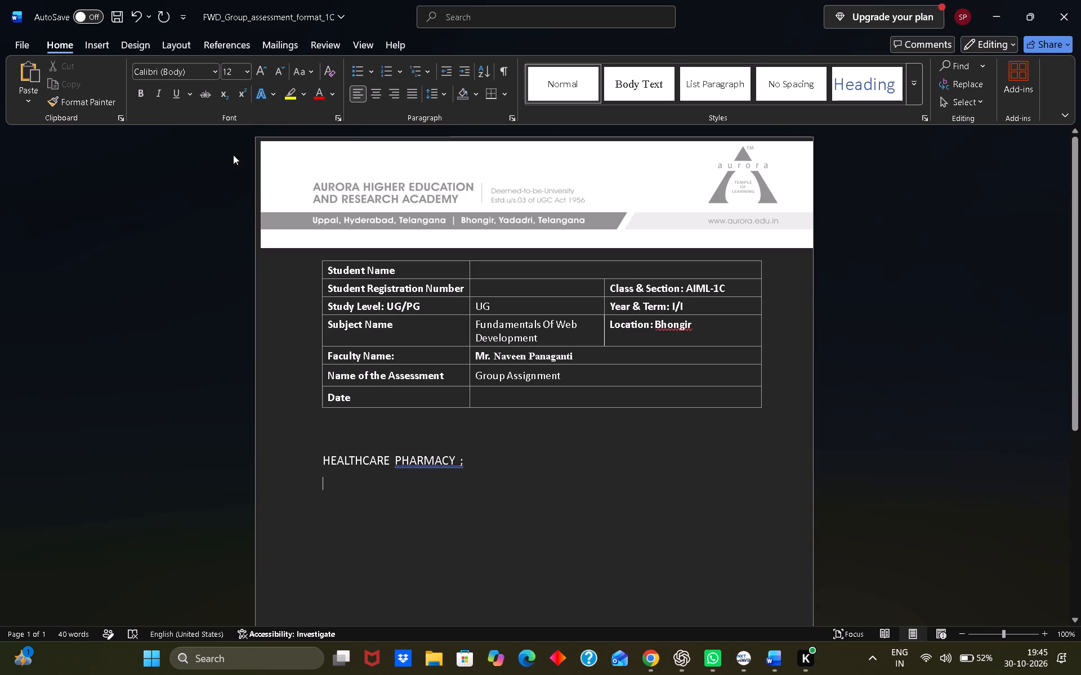
click(324, 483)
text(HTML)
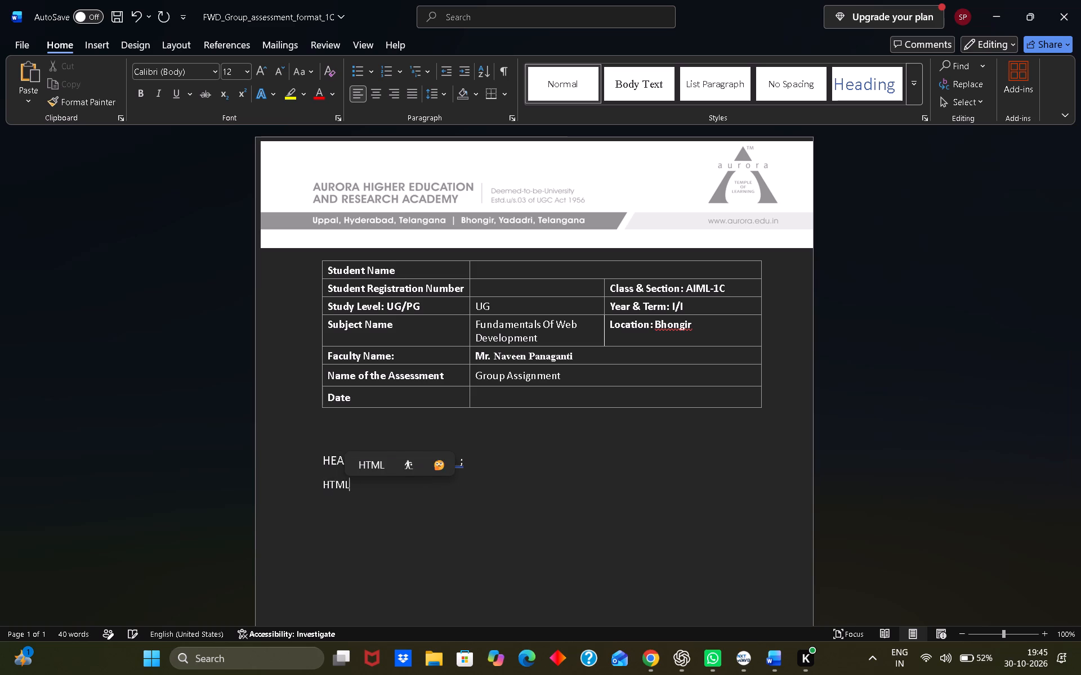
key(space)
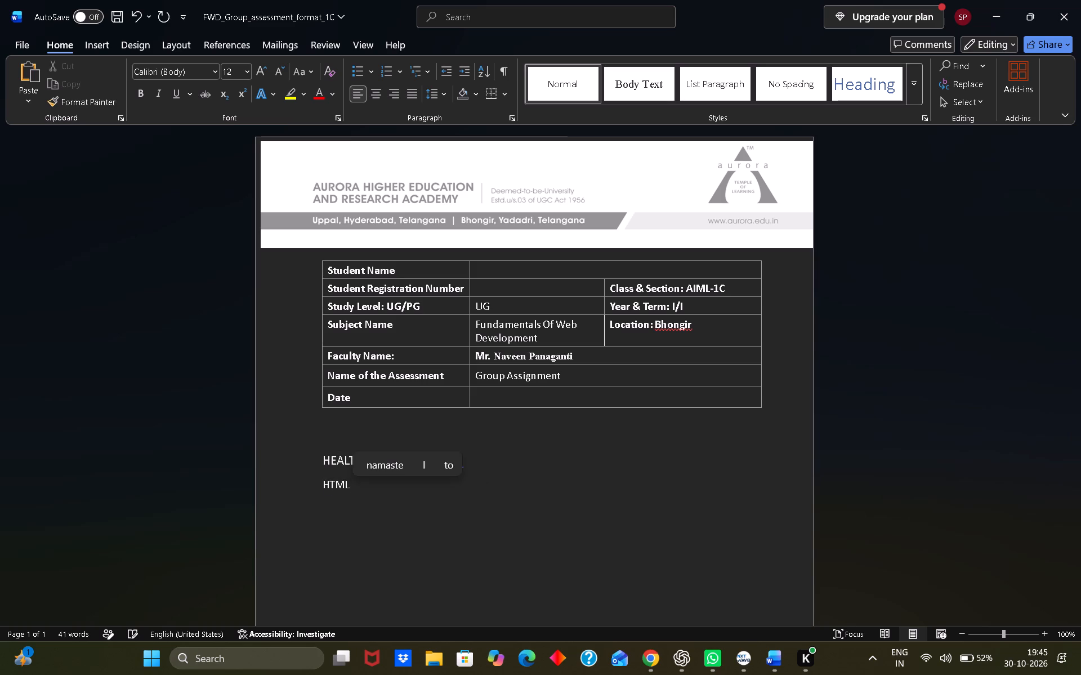
text(Code)
key(space)
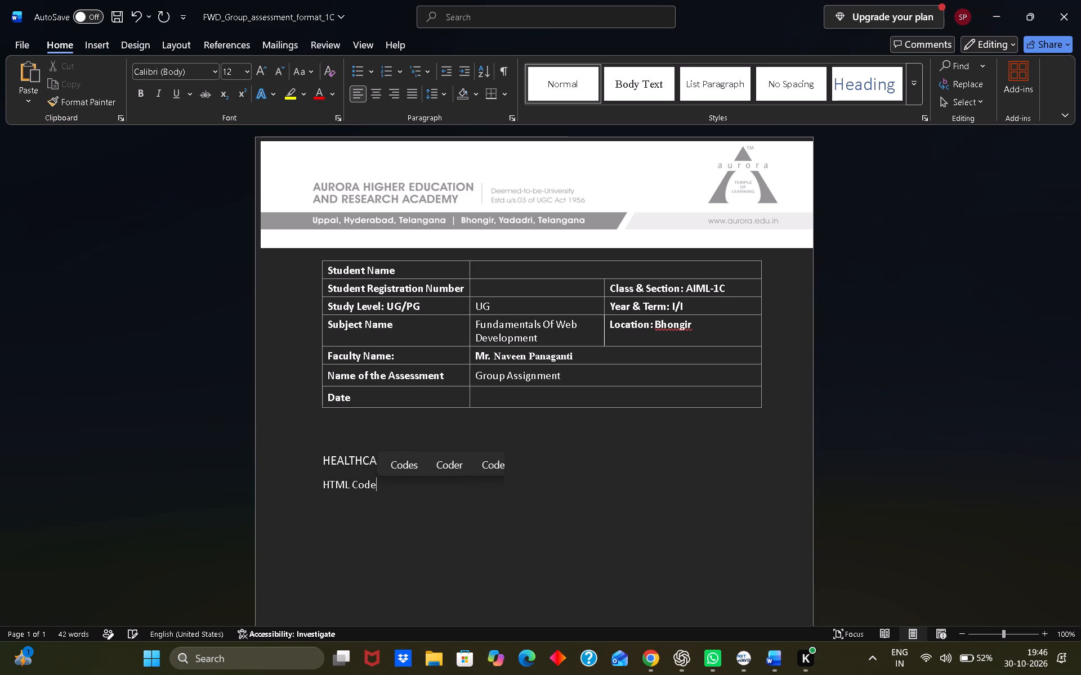
key(shift+colon)
key(Return)
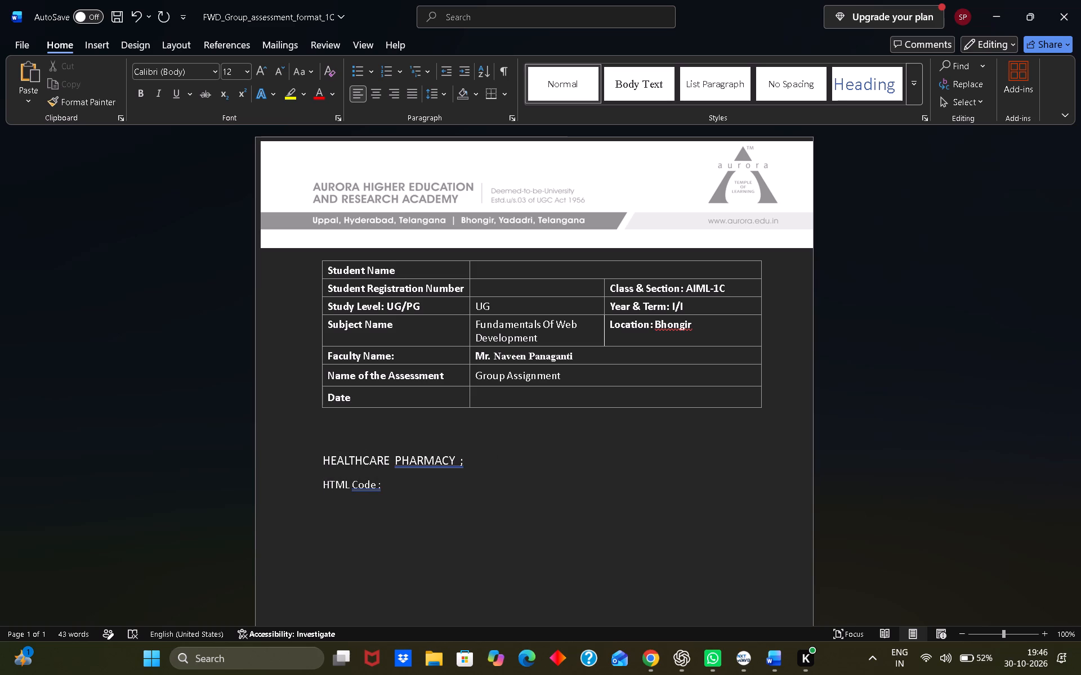
Copy the entire HTML code of the Health Care pharmacy snippet in NxtWave and paste it under "HTML Code :" in Word.
click(746, 661)
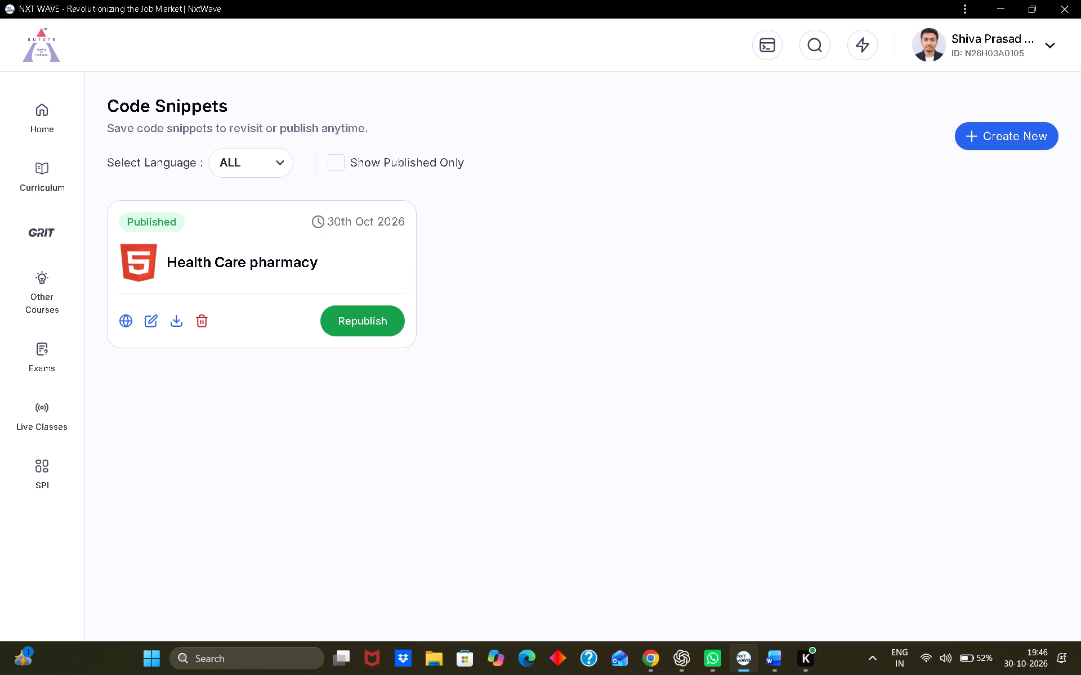
click(148, 323)
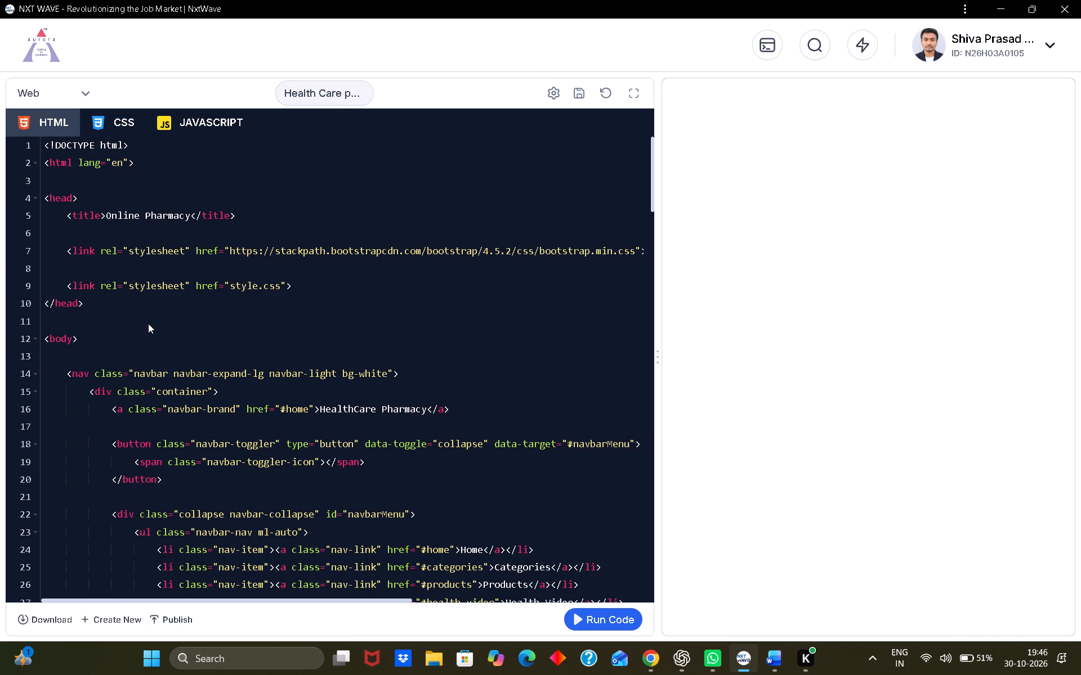
click(150, 190)
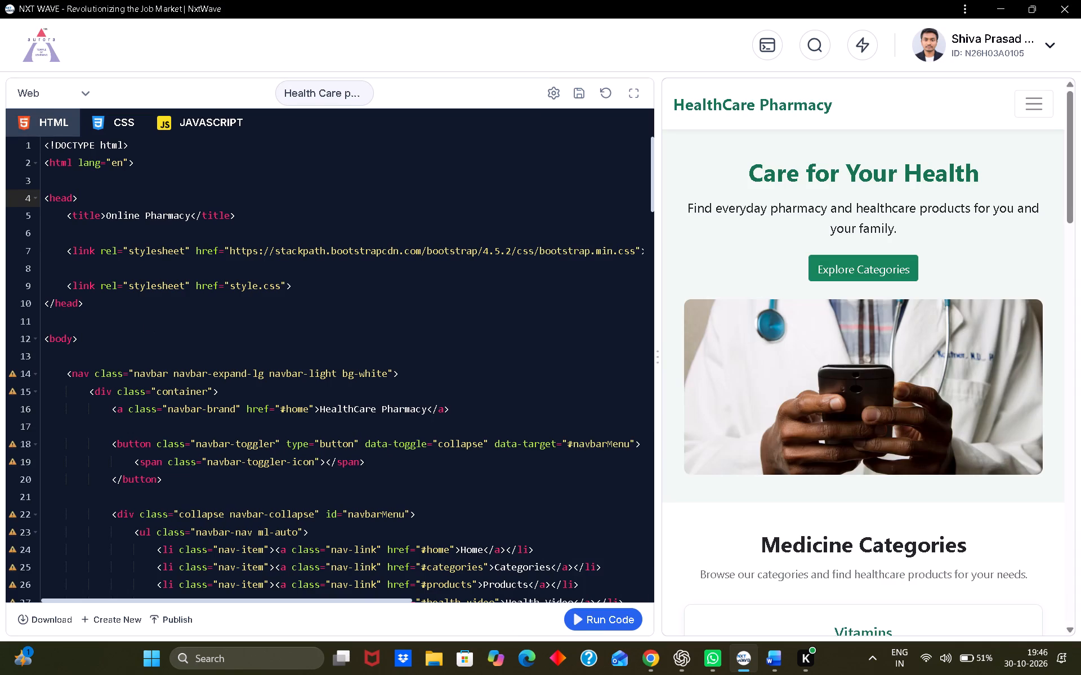
click(146, 224)
key(ctrl+a)
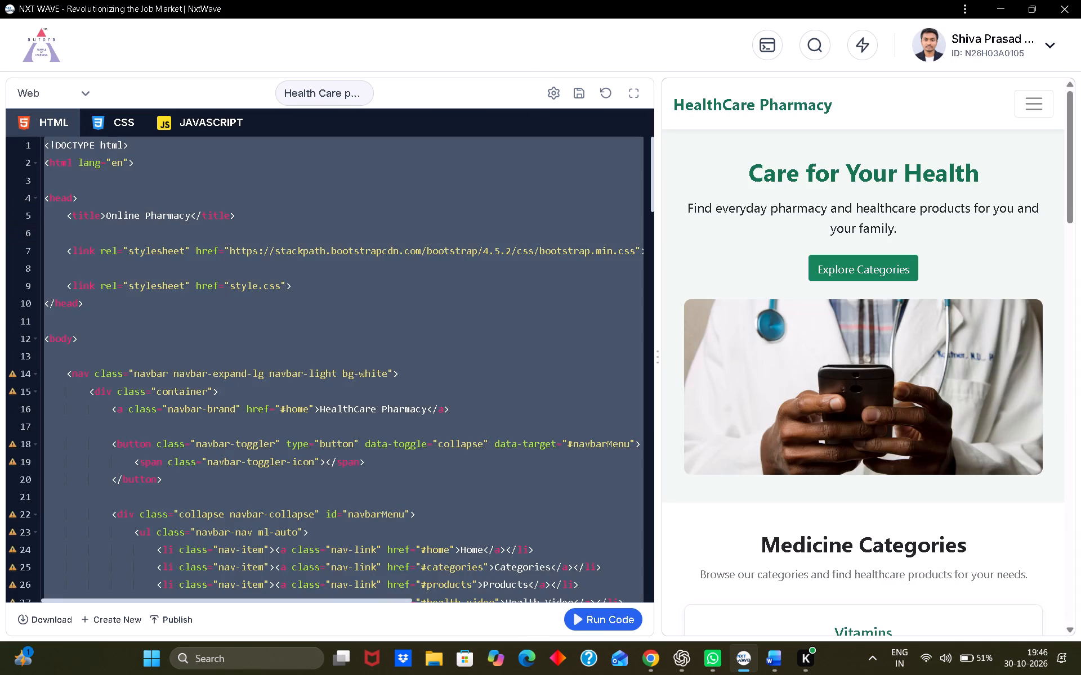
key(ctrl+c)
click(769, 650)
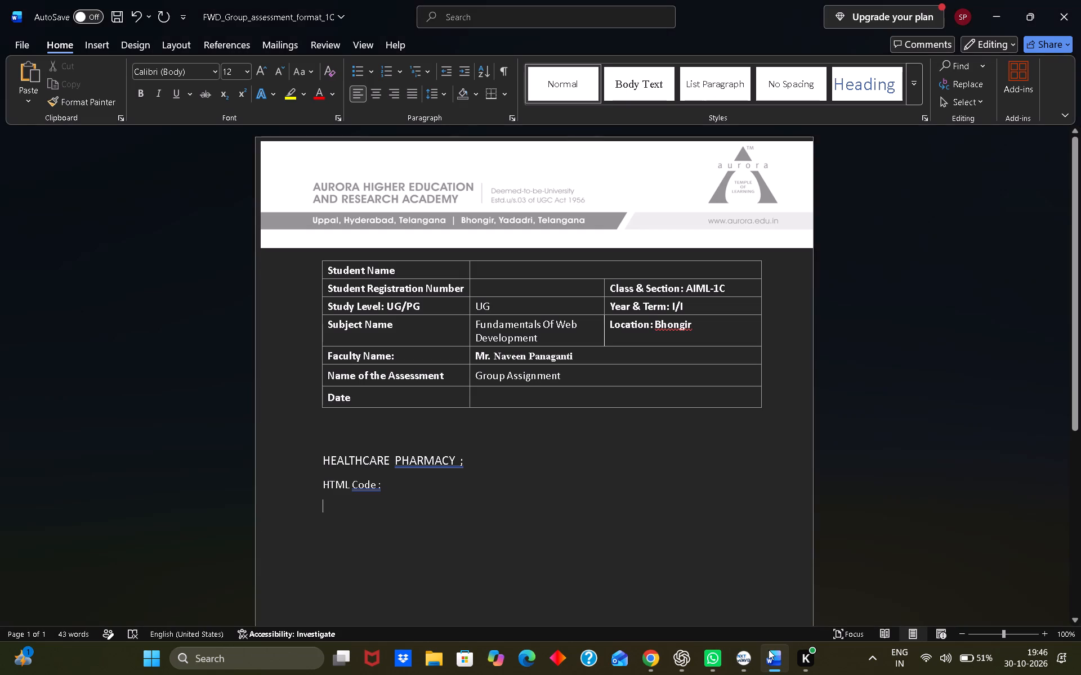
key(ctrl+v)
Add the label "CSS Code :" one blank line below the pasted HTML code and start a new line.
scroll(404, 571, down, 1)
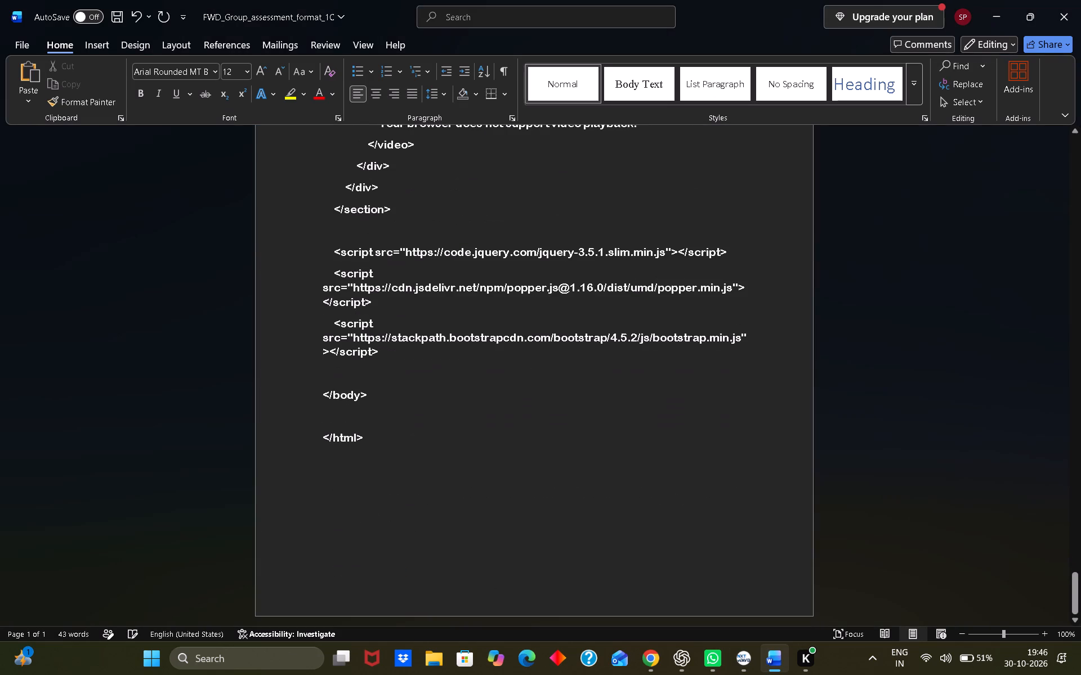
key(Return)
key(Return)
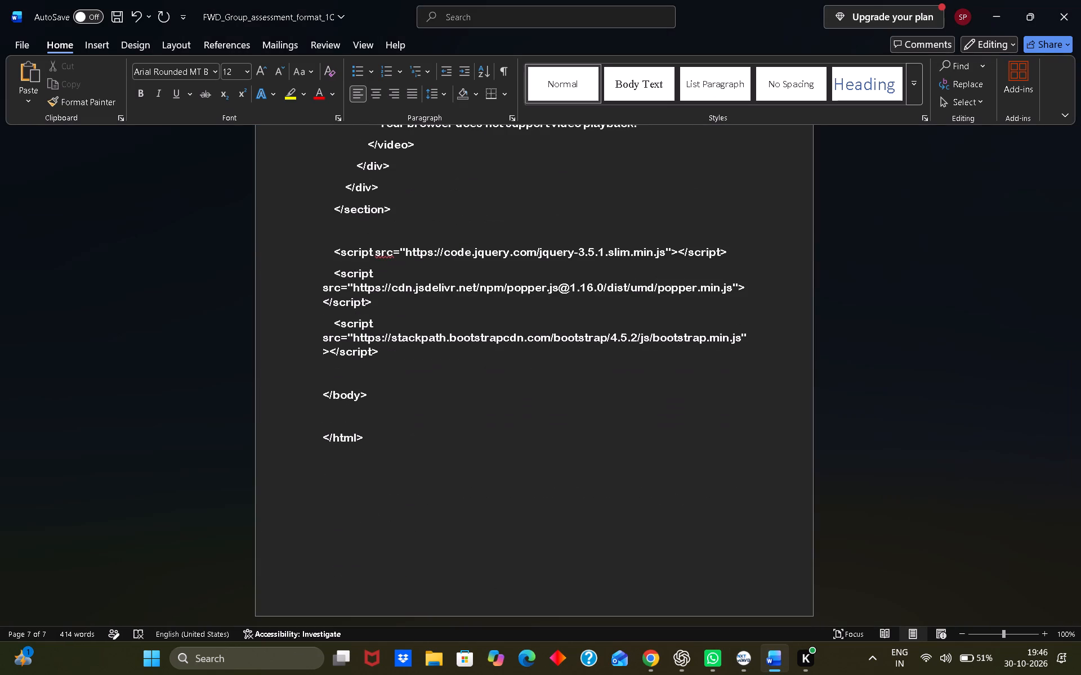
text(CSS)
key(space)
key(c)
text(ode)
key(space)
text(:)
key(space)
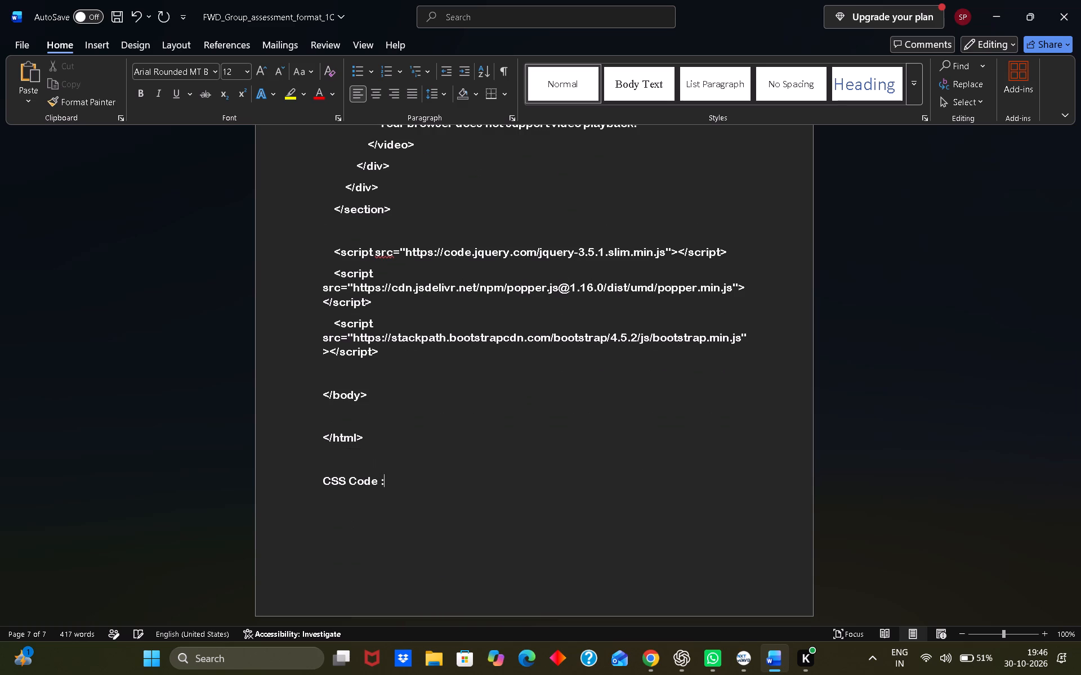
key(shift+Return)
key(Return)
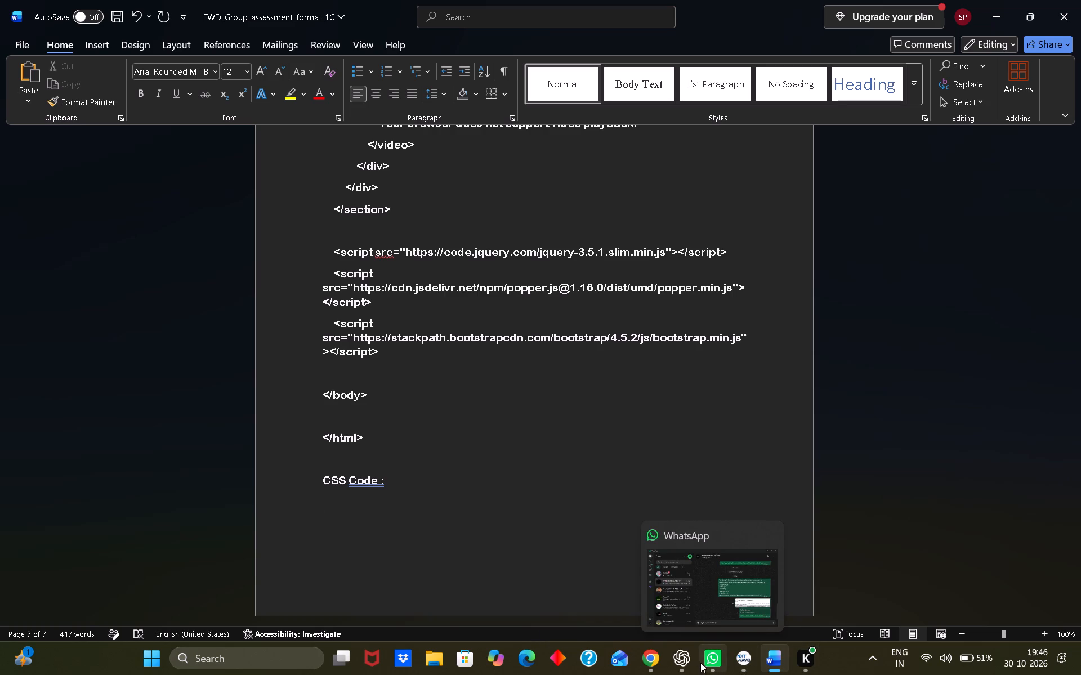
Copy the entire CSS code of the snippet in NxtWave and paste it under "CSS Code :" in Word.
click(735, 593)
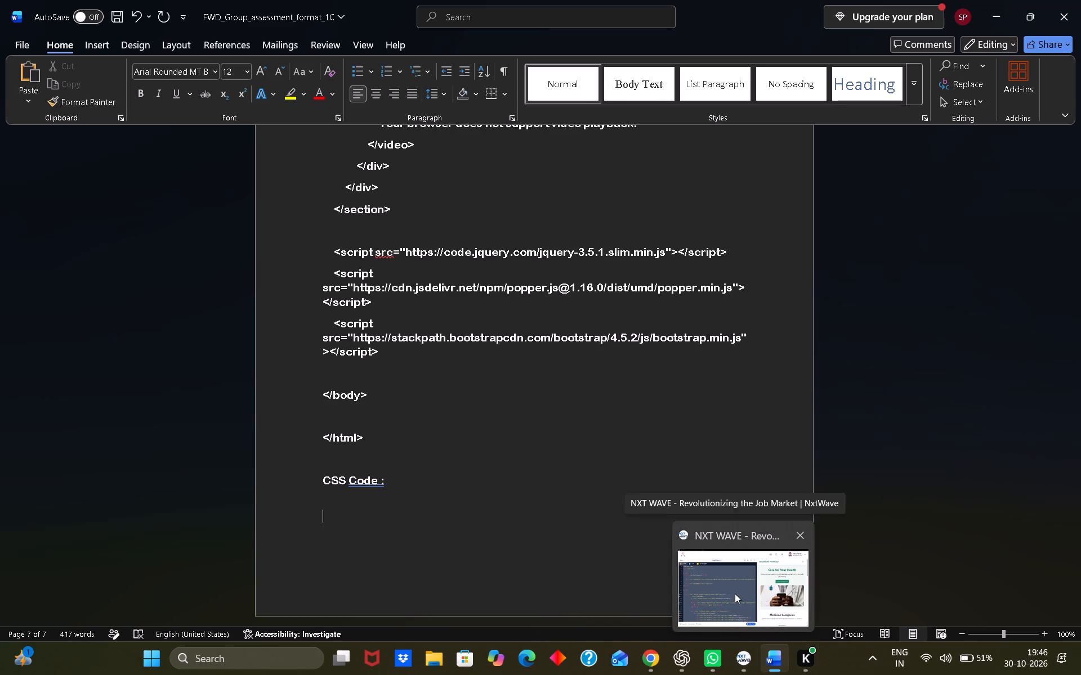
click(107, 115)
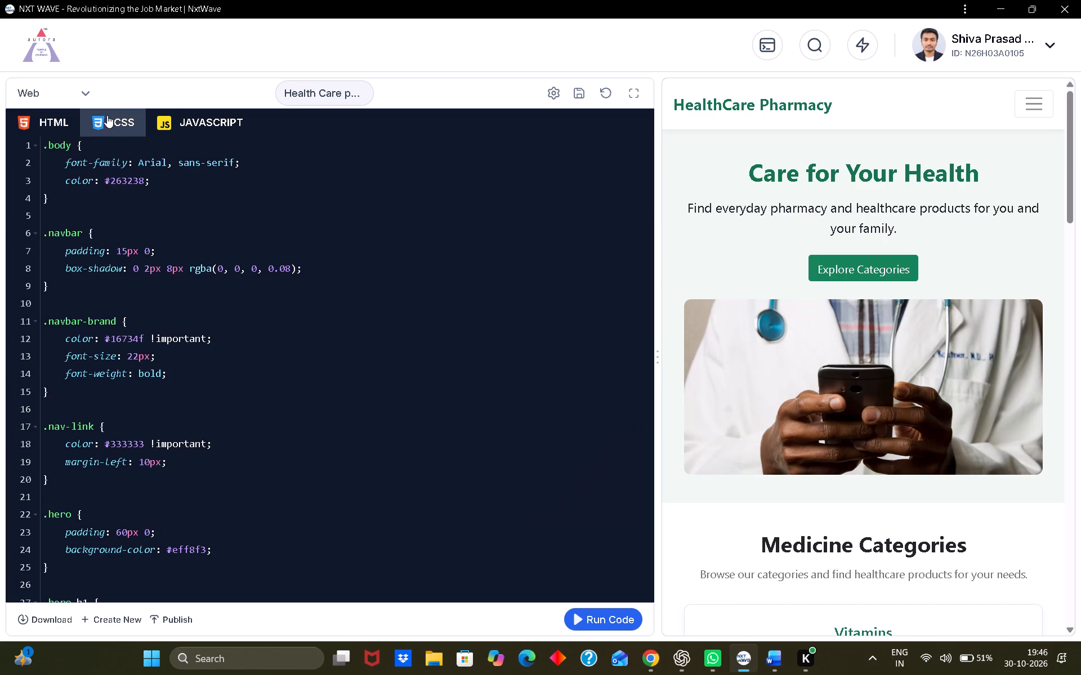
click(109, 163)
key(ctrl+a)
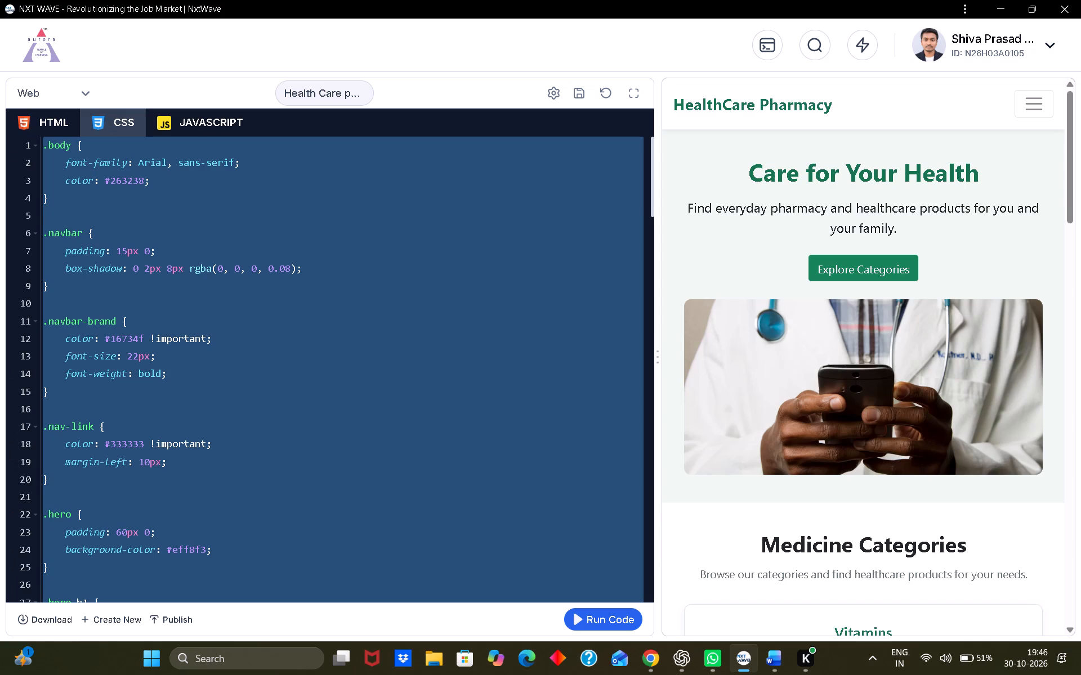
key(ctrl+c)
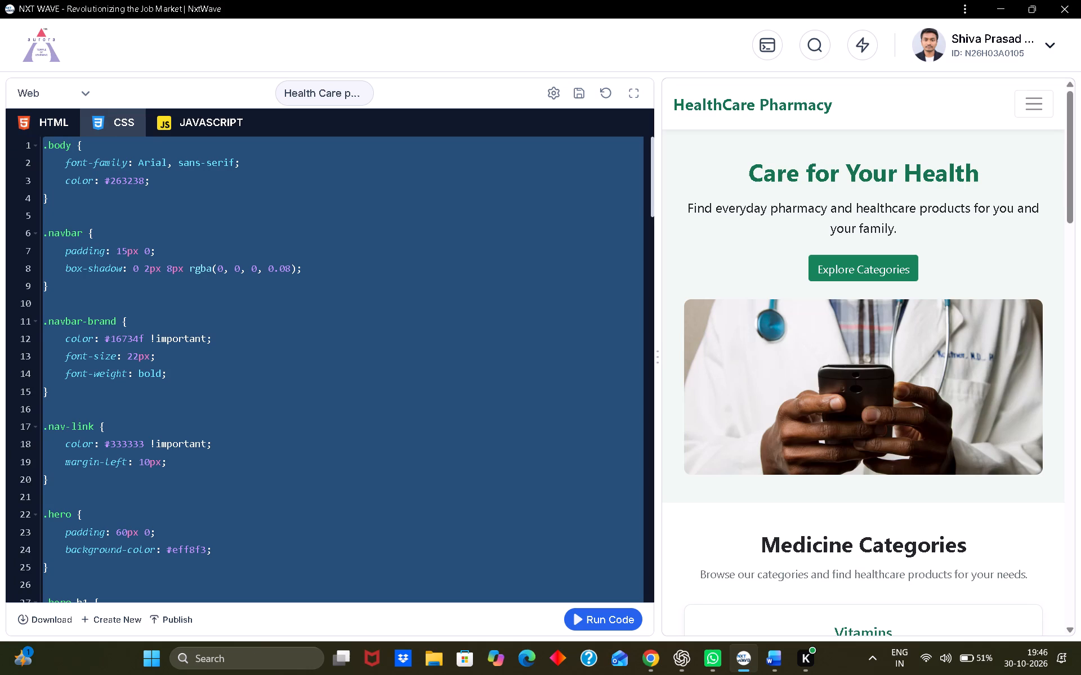
click(109, 163)
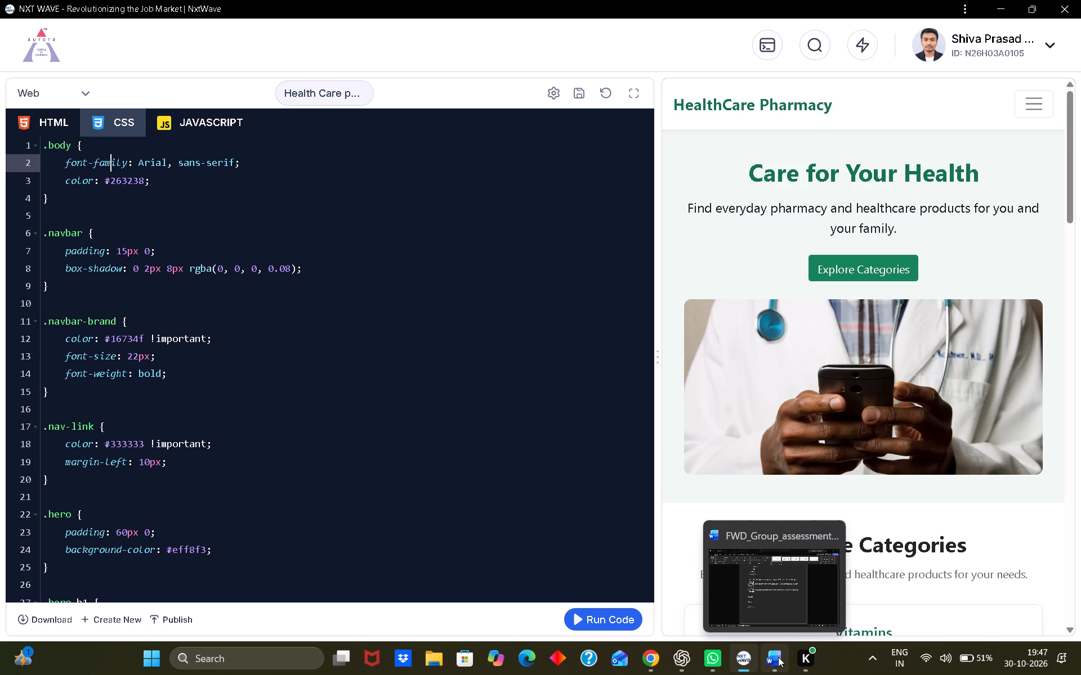
click(779, 589)
click(317, 505)
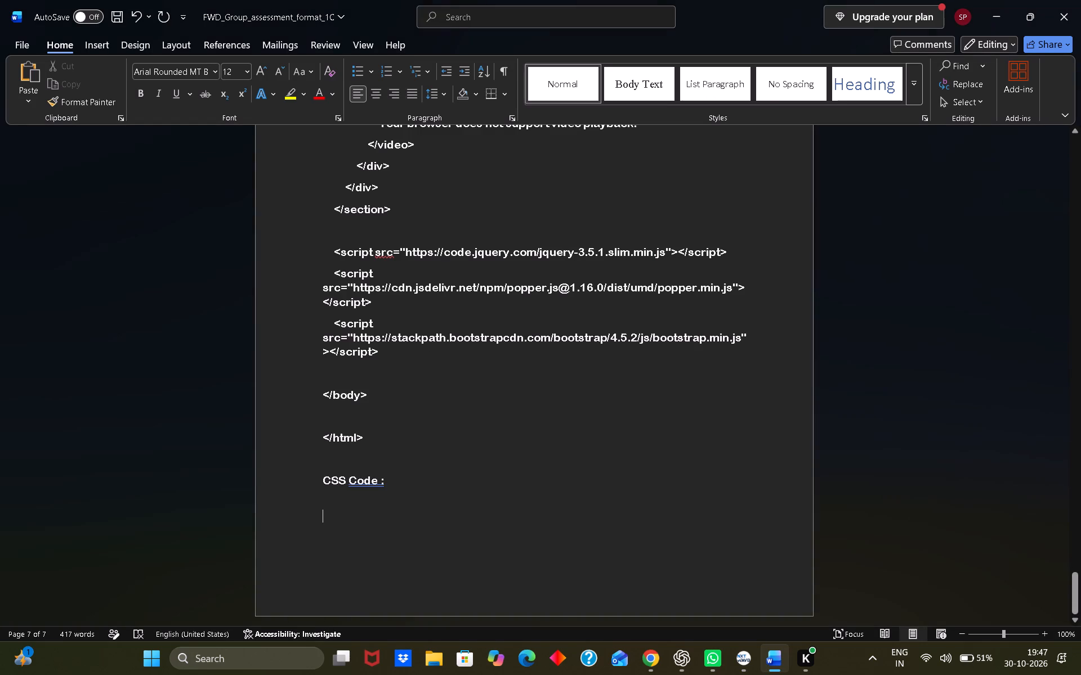
key(ctrl+v)
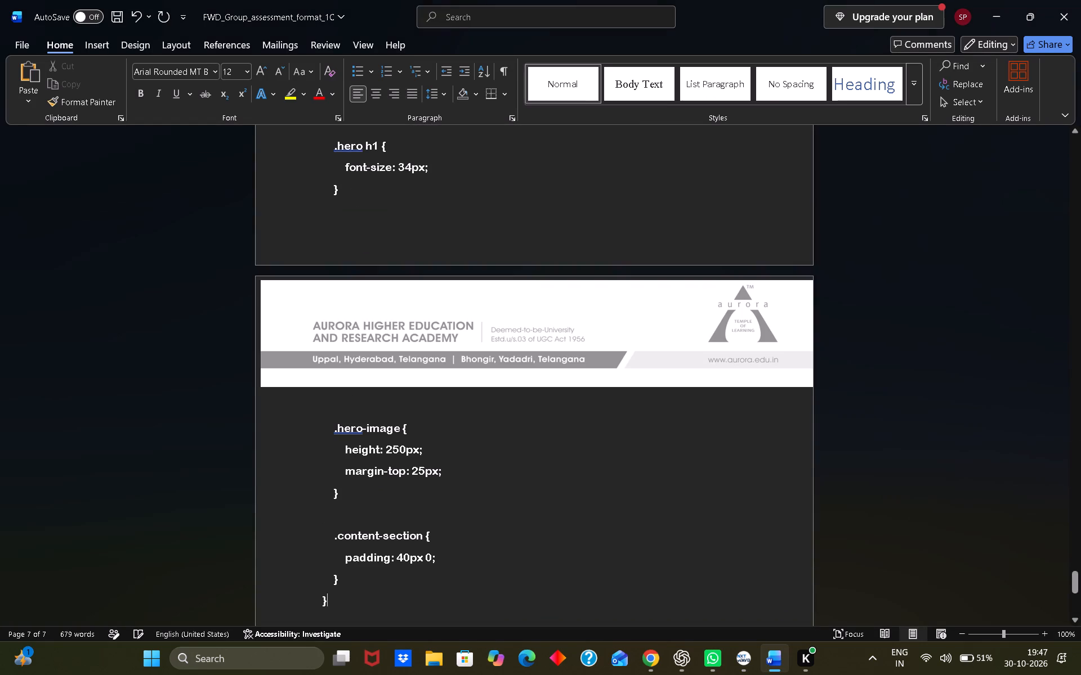
Start a new line after the last closing brace of the pasted CSS code.
scroll(317, 505, down, 3)
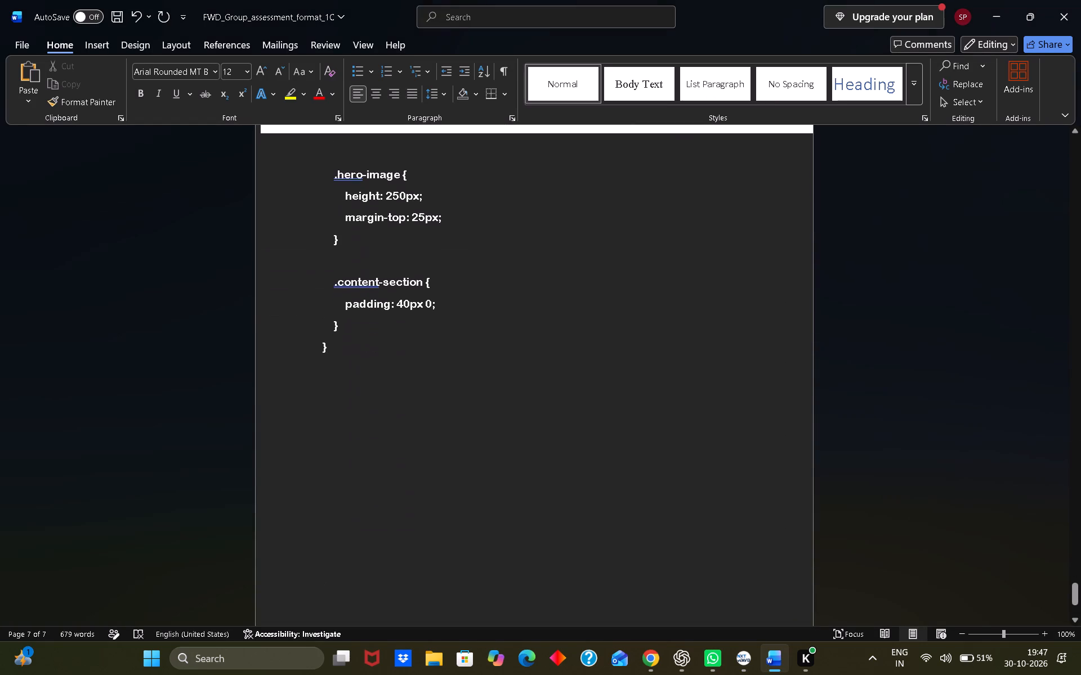
scroll(317, 505, up, 4)
scroll(317, 505, down, 3)
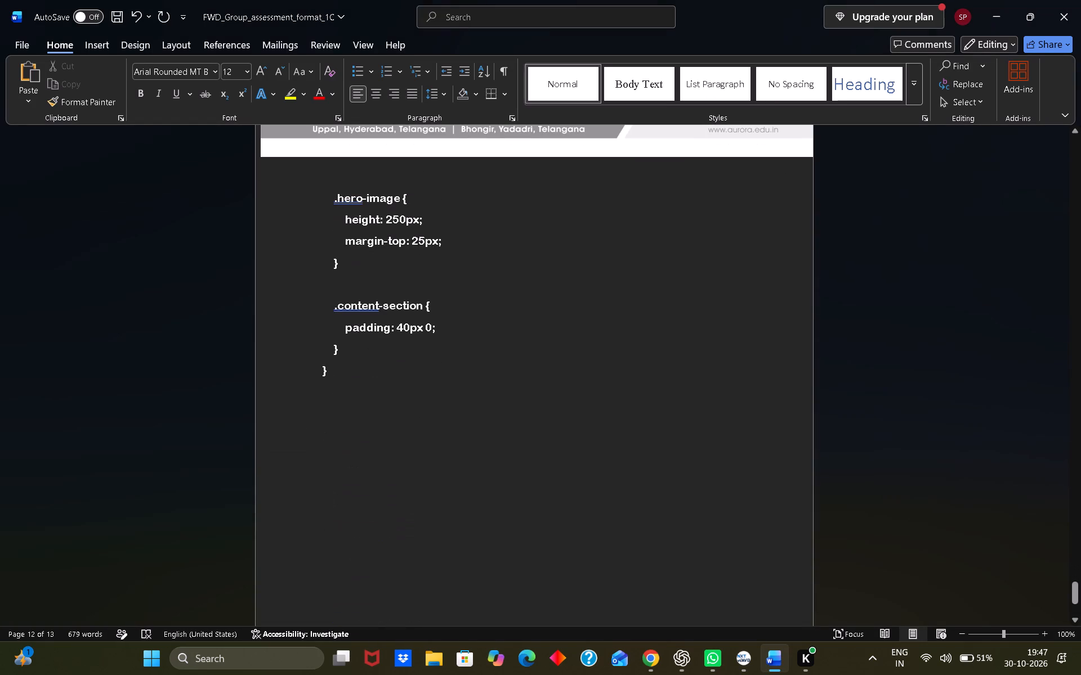
key(Return)
key(Return)
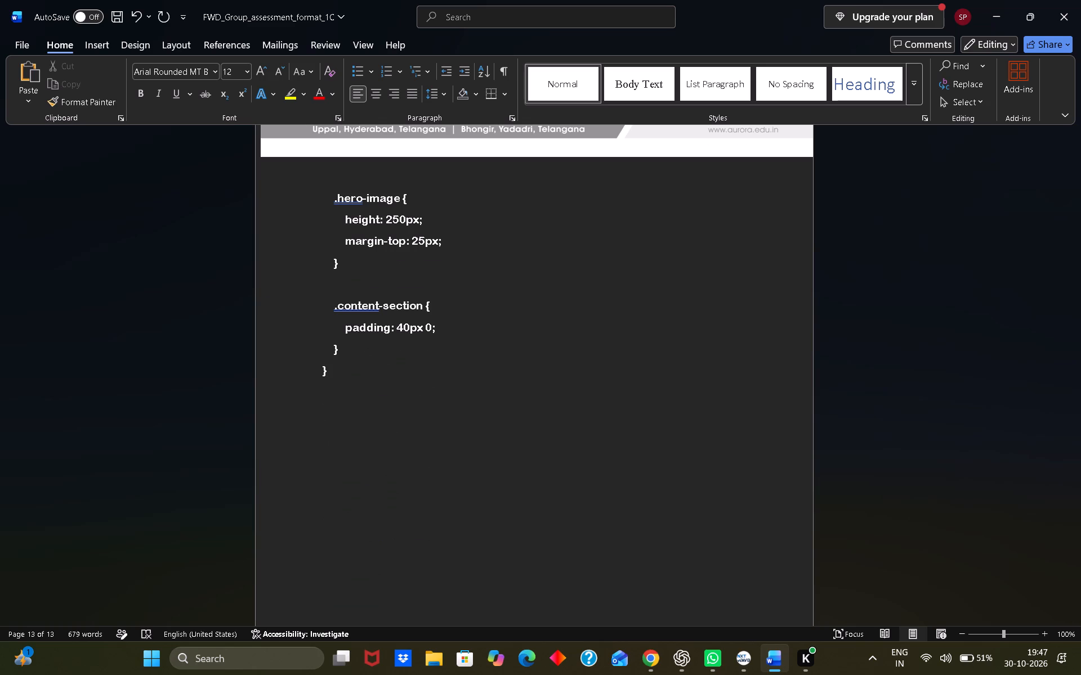
key(BackSpace)
In NxtWave, capture a screenshot of the HTML code from about line 7 beside the page preview, excluding title bar and taskbar, and copy it.
click(743, 659)
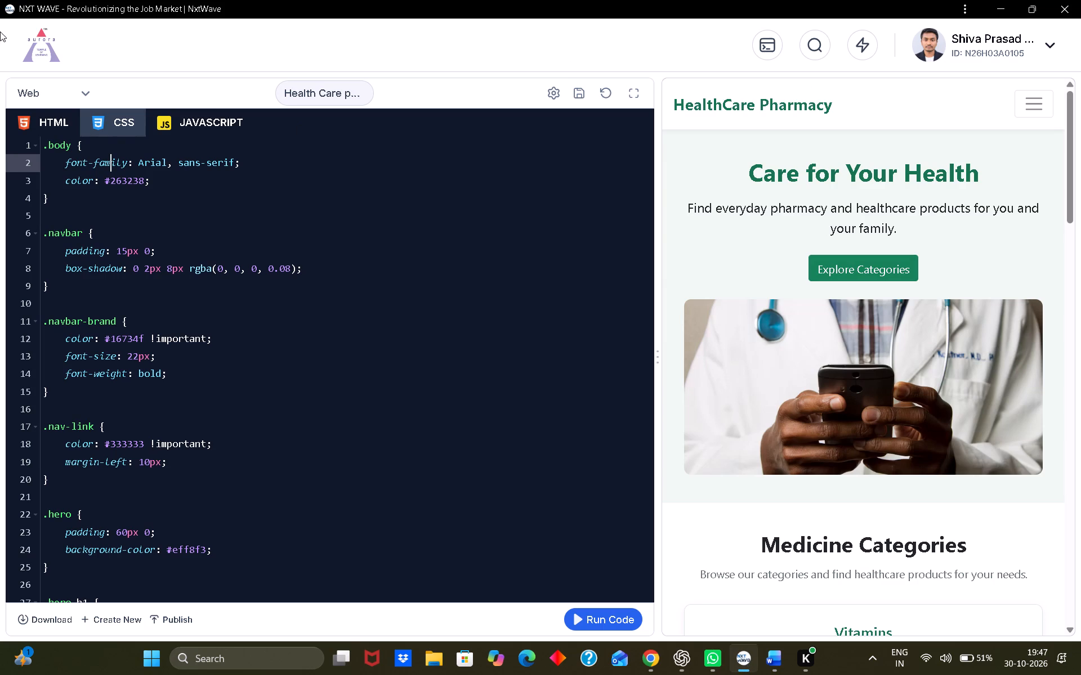
click(44, 118)
click(132, 187)
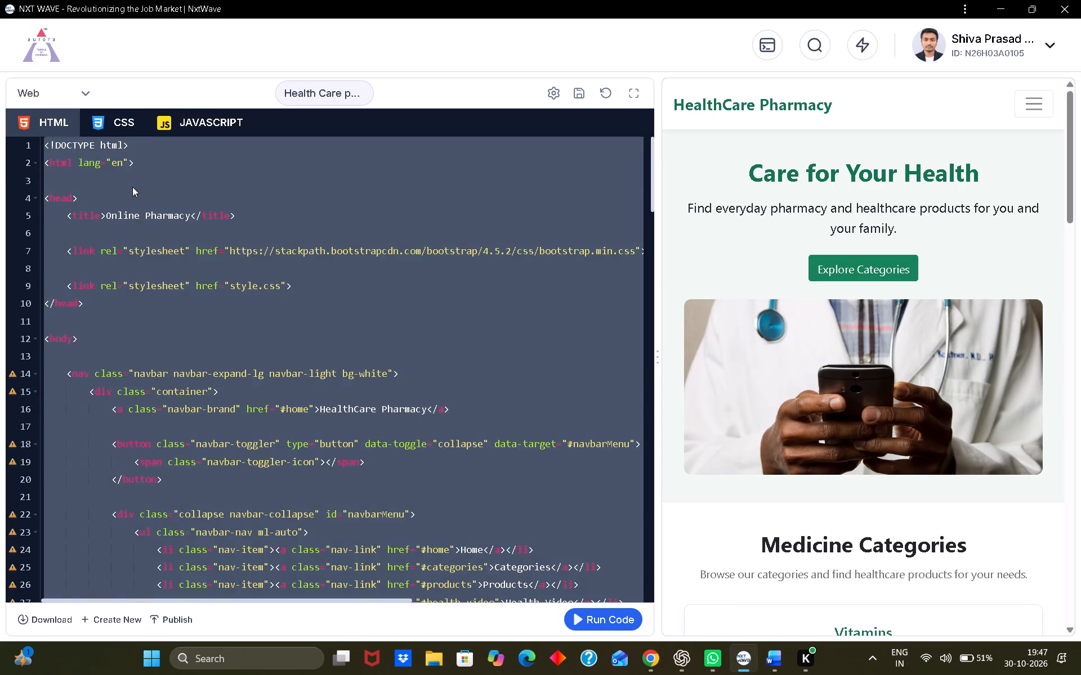
scroll(239, 362, down, 4)
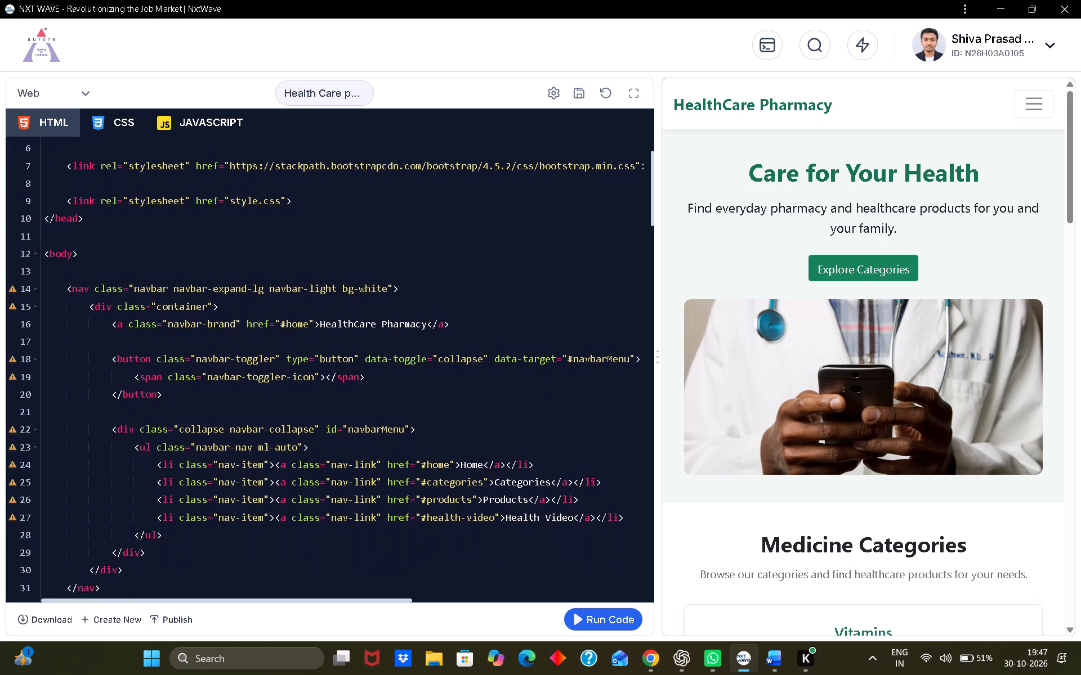
scroll(239, 362, down, 1)
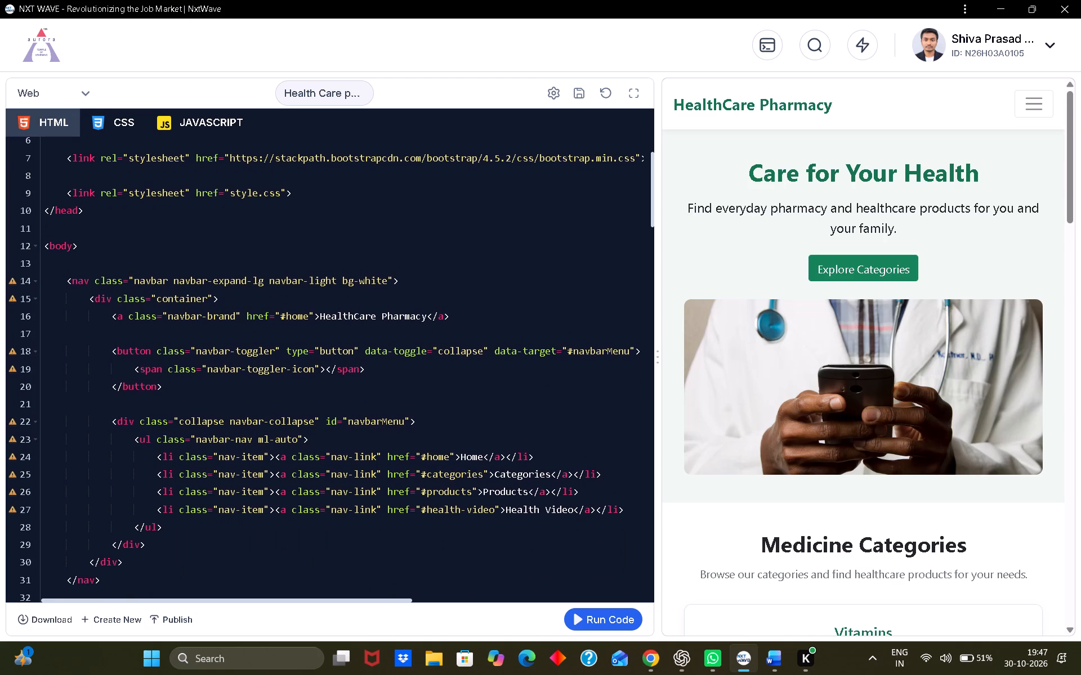
key(Print)
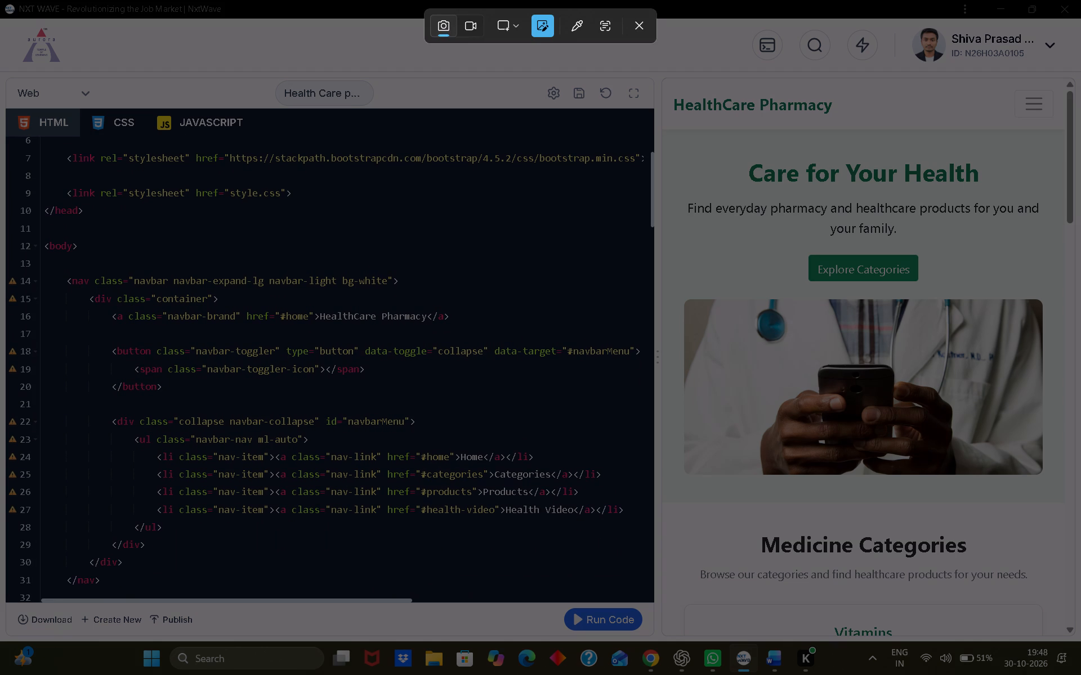
drag(0, 20, 918, 449)
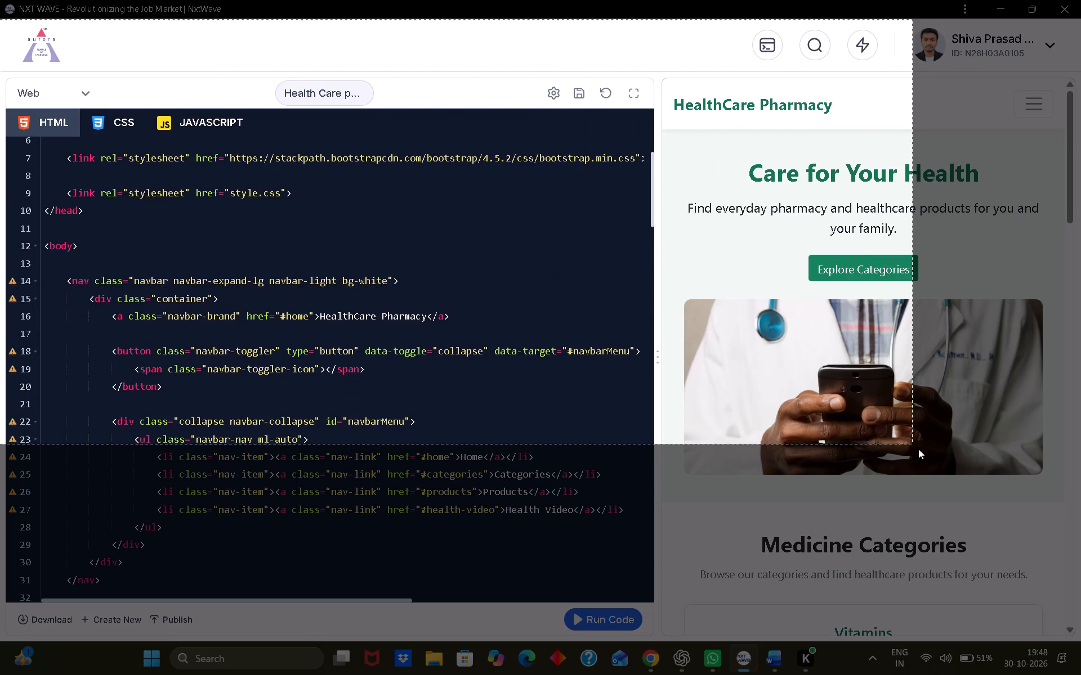
drag(918, 449, 1080, 674)
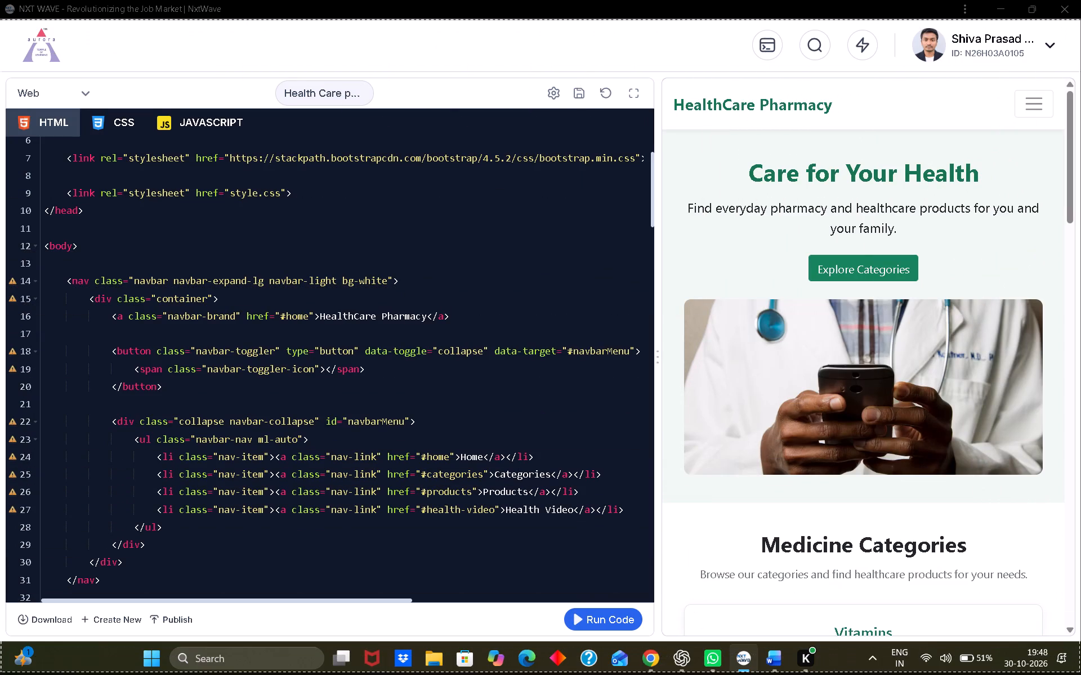
drag(1080, 674, 1080, 642)
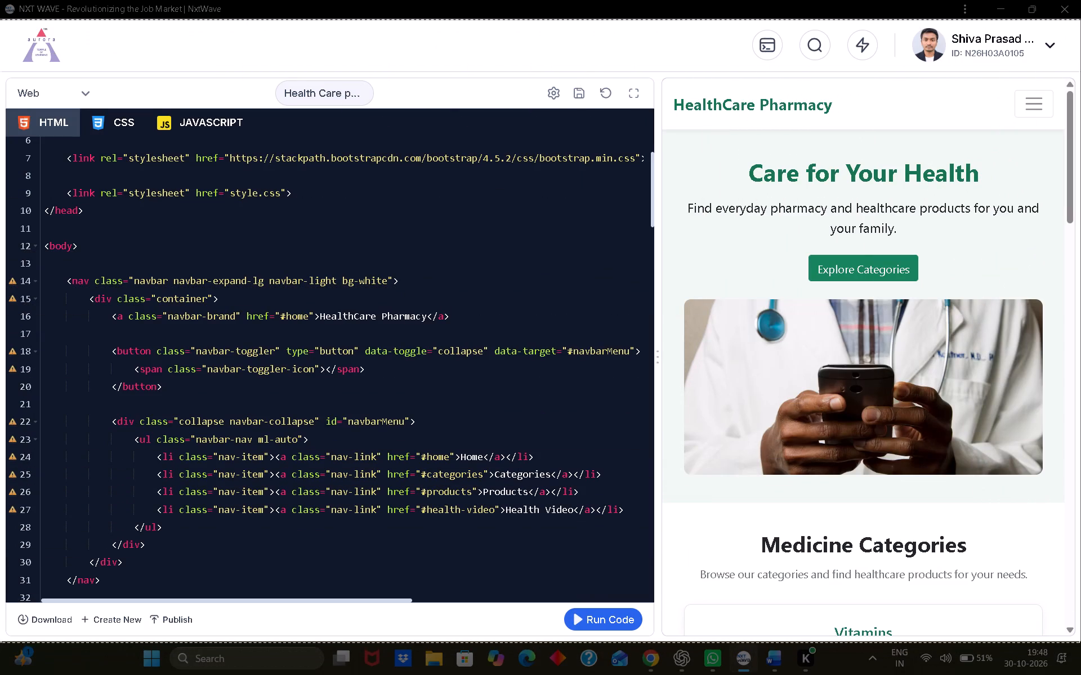
drag(1080, 642, 1080, 643)
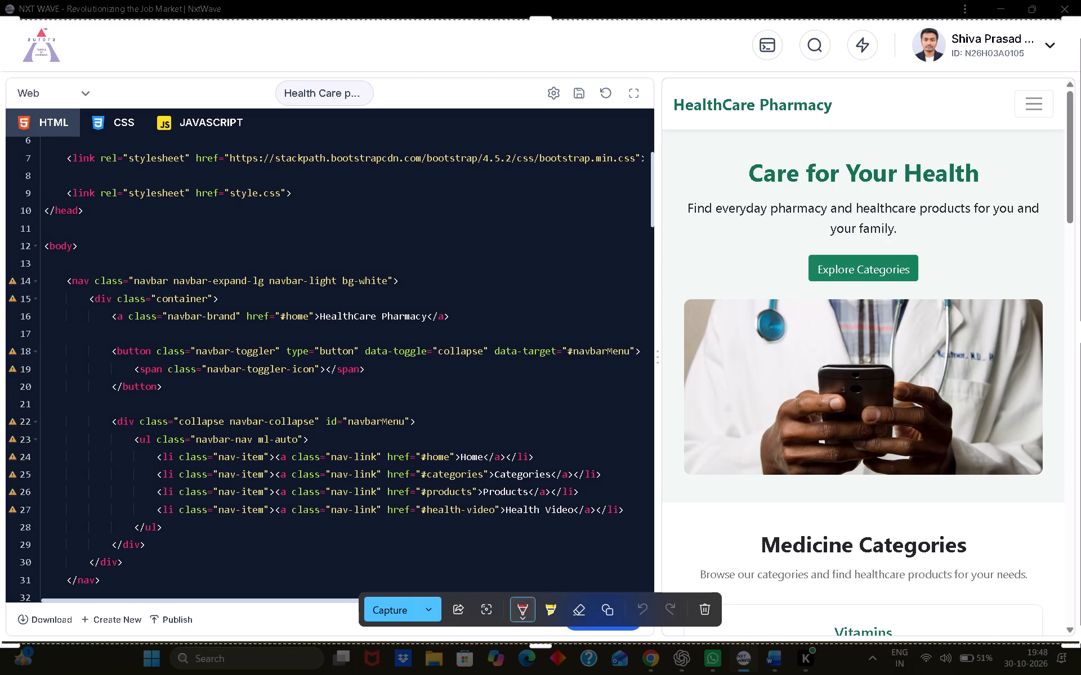
key(ctrl+c)
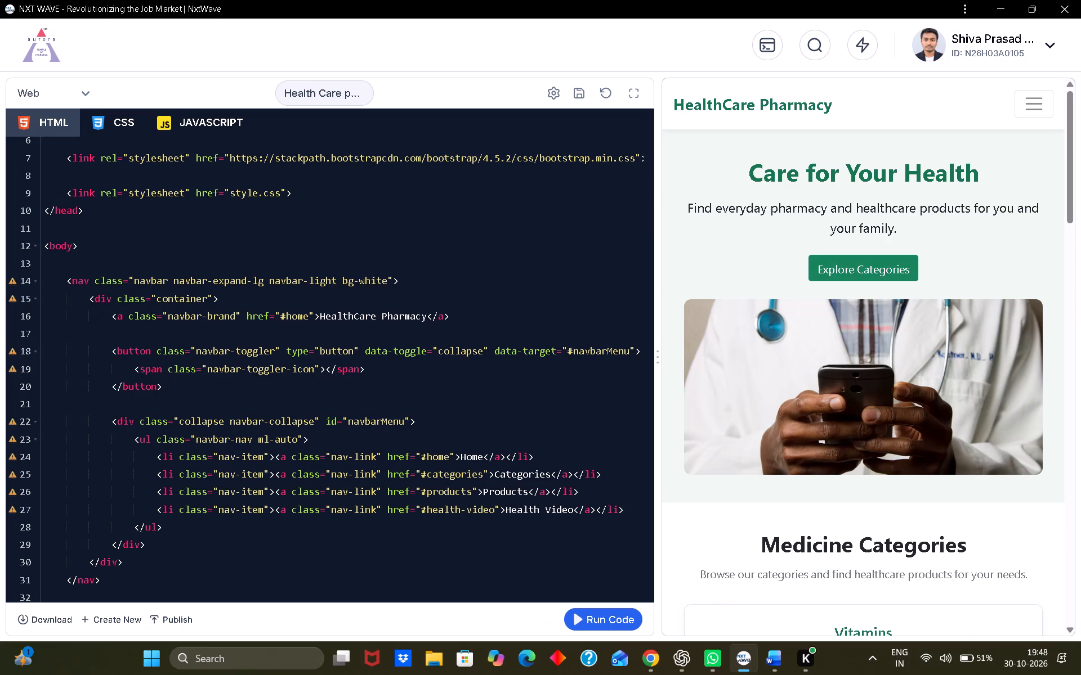
In Word, add the label "HTML SCREENSHOT :" directly below the pasted CSS code and start a new line.
click(774, 647)
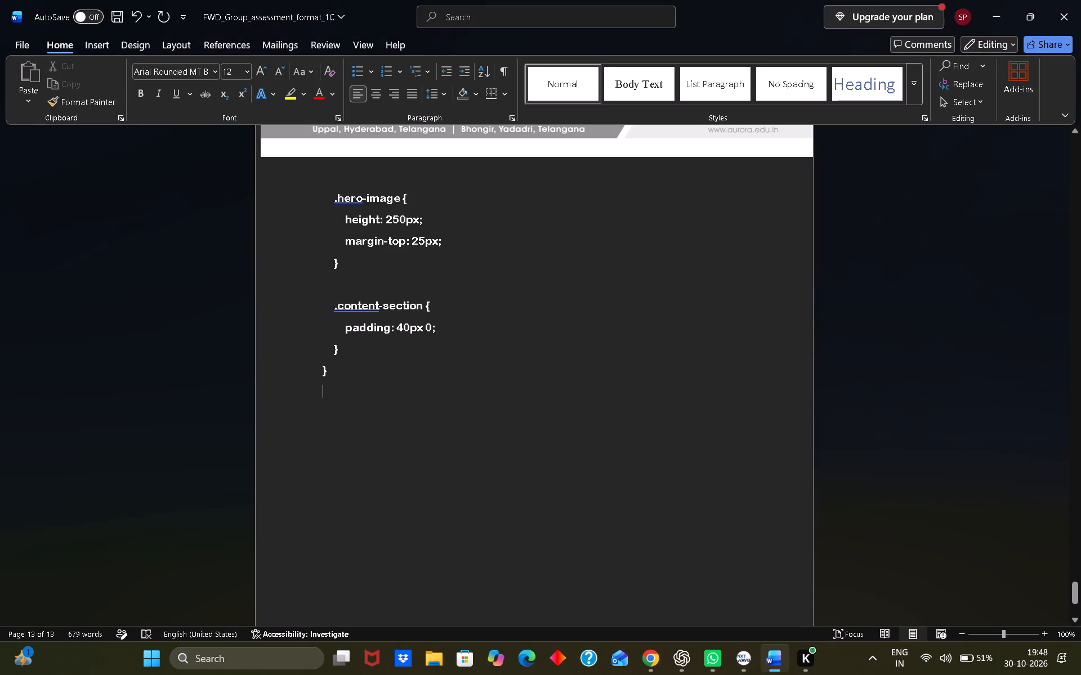
key(BackSpace)
key(Return)
text(HTML)
key(space)
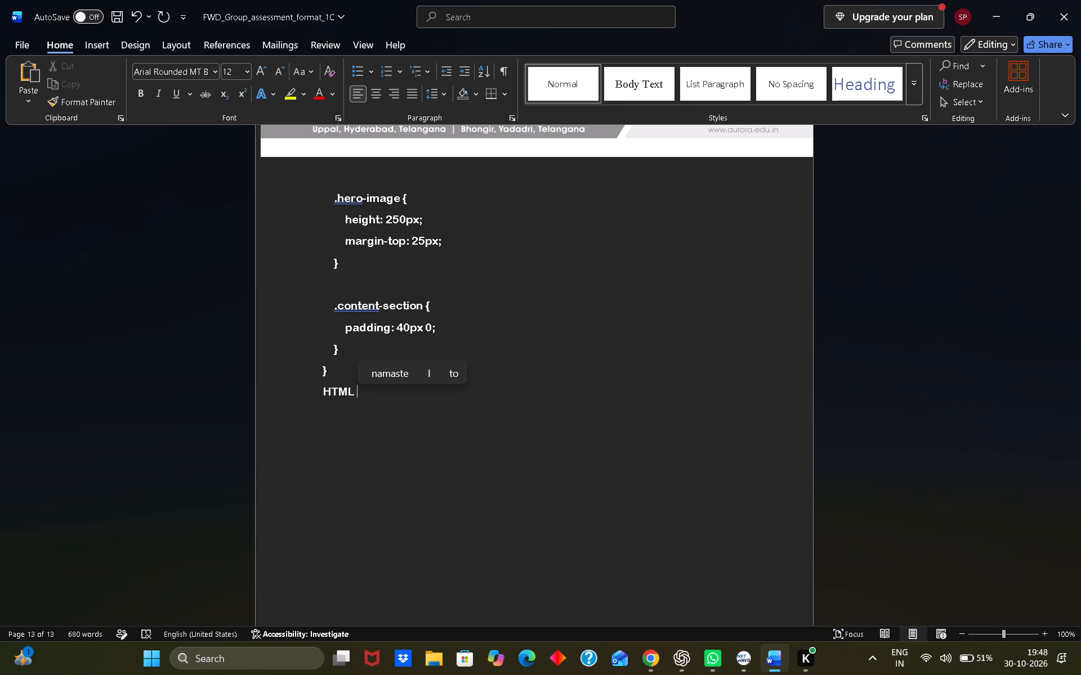
text(SCREE)
key(n)
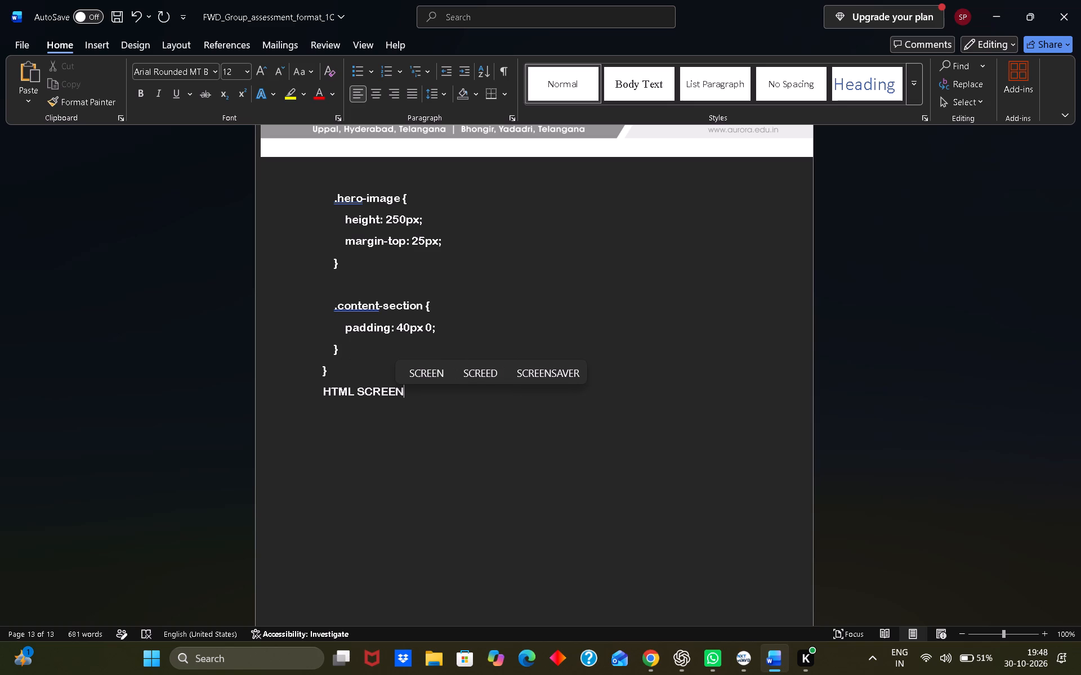
text(SHOT)
key(space)
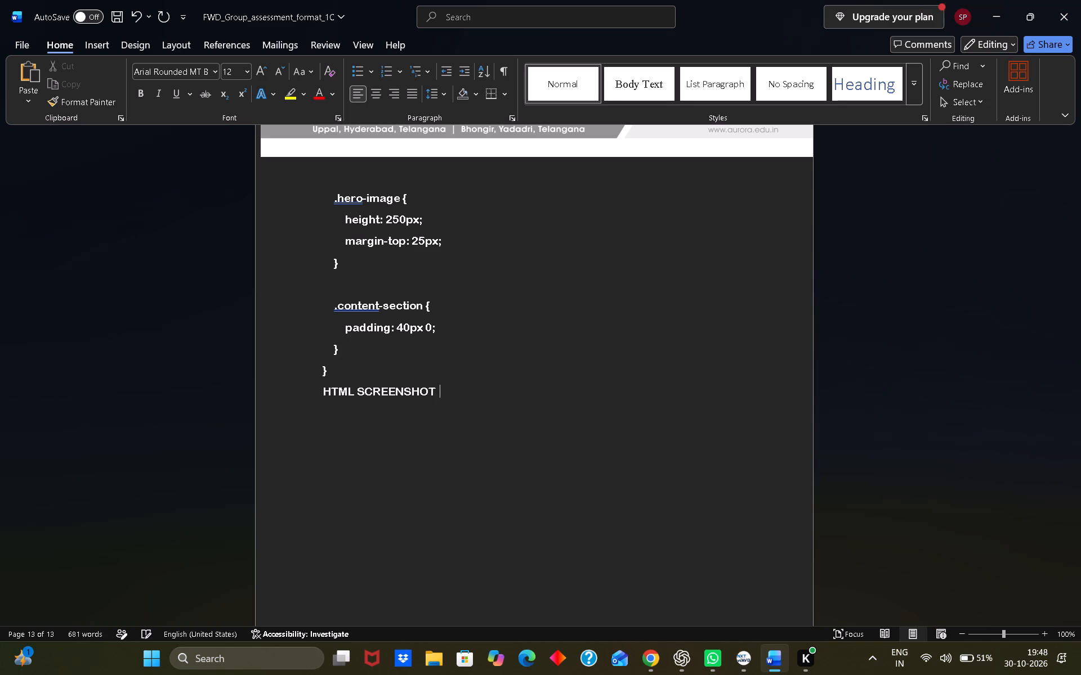
text(:)
key(space)
key(Return)
Paste the copied screenshot under the "HTML SCREENSHOT :" label.
key(ctrl+v)
Add blank lines below the screenshot to reach the following page, add the label "CSS CODE :" at its top, and start a new line.
scroll(366, 400, down, 4)
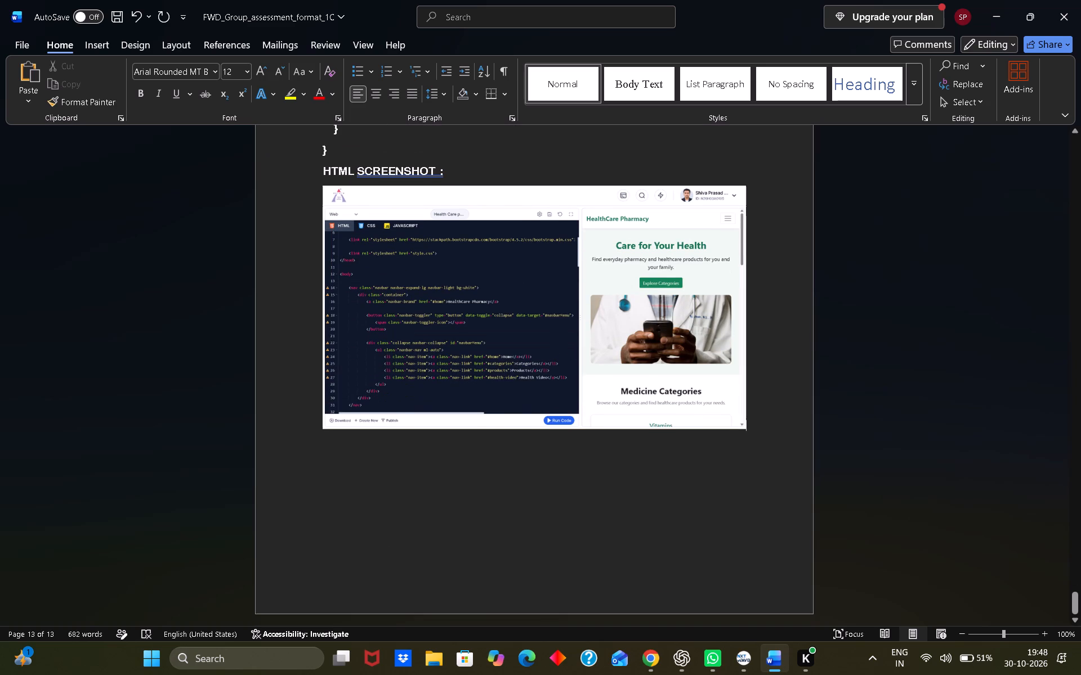
click(329, 497)
key(Return)
key(Return)
key(Return)
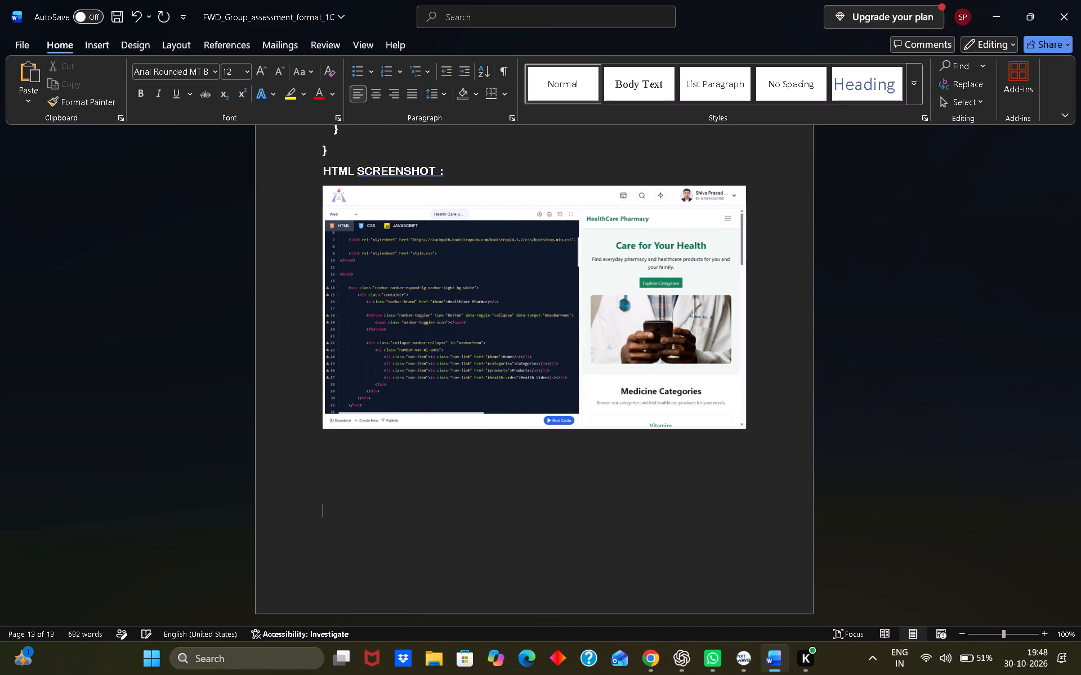
key(Return)
key(Return)
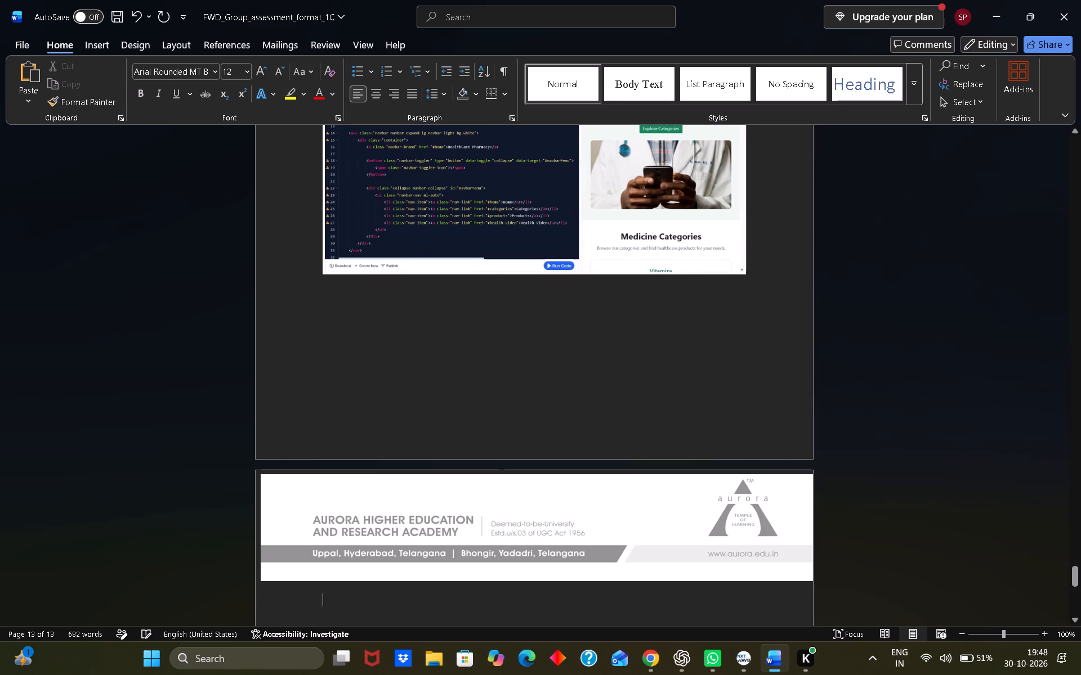
key(Return)
key(BackSpace)
key(BackSpace)
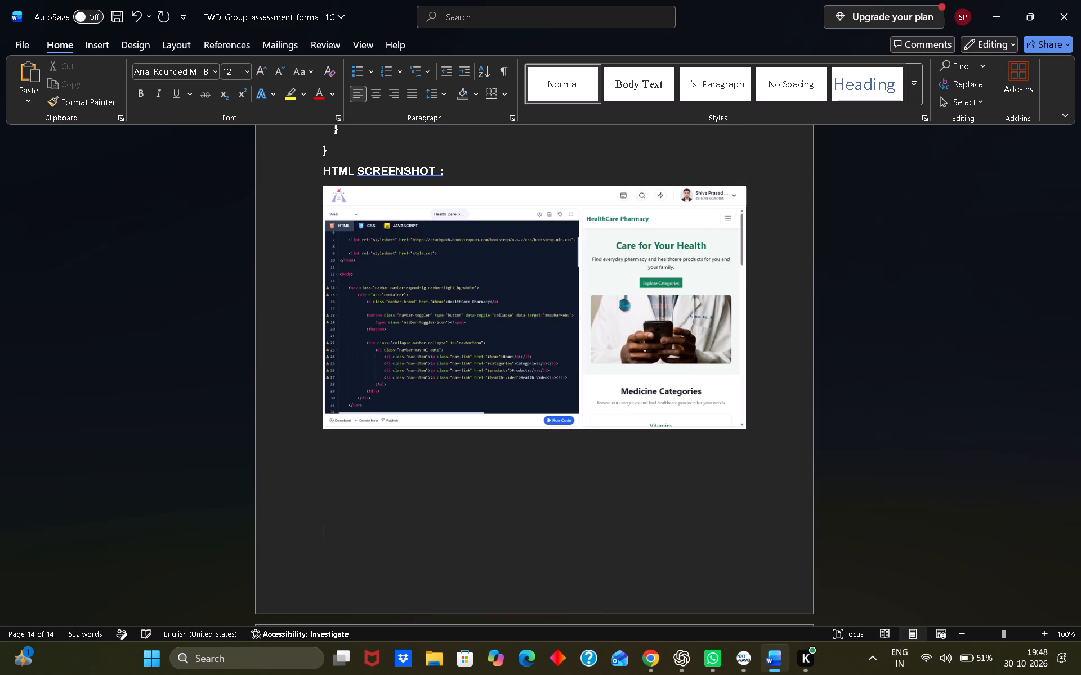
key(Return)
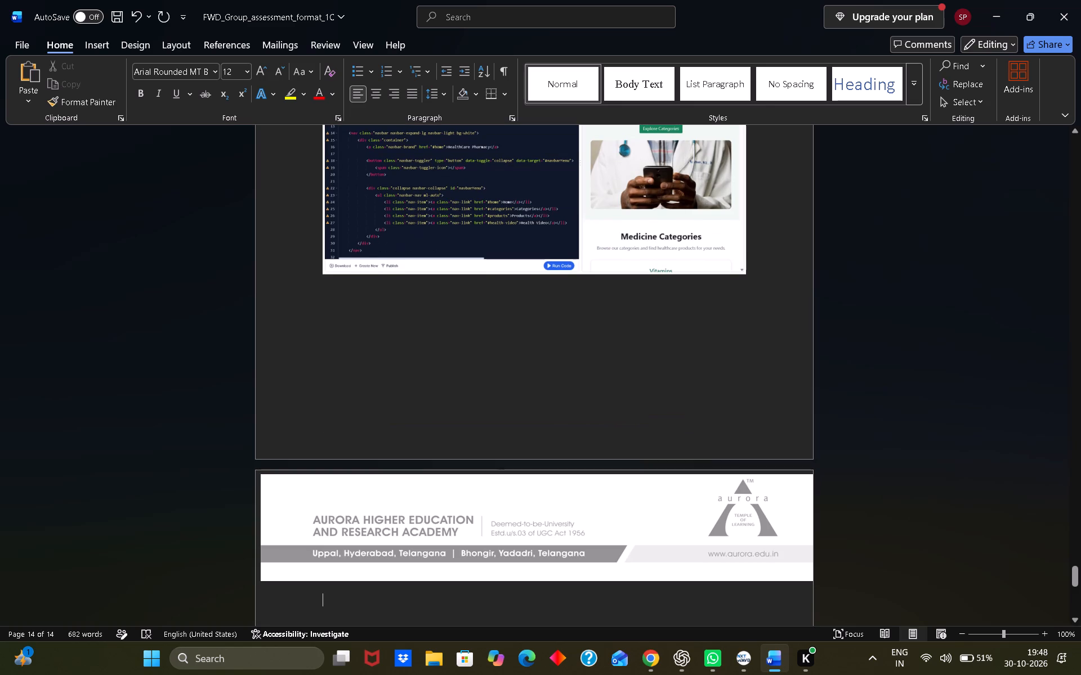
text(CSS CODE)
key(space)
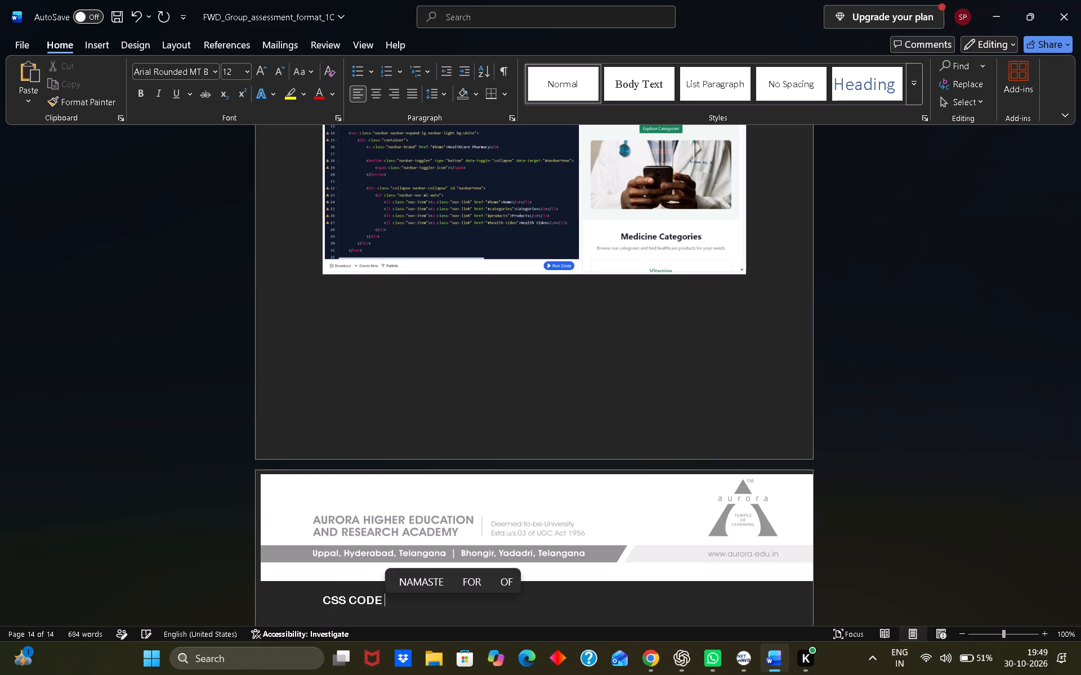
text(:)
key(space)
key(Return)
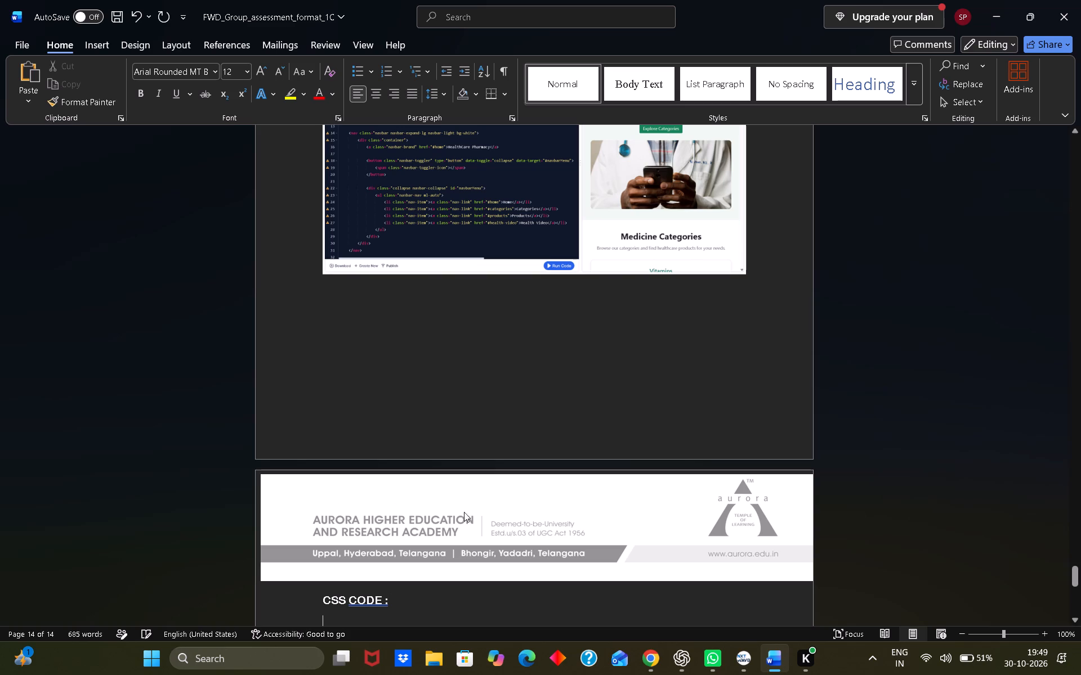
Switch to NxtWave and look through the snippet's CSS code and HTML code down to their ends.
click(751, 659)
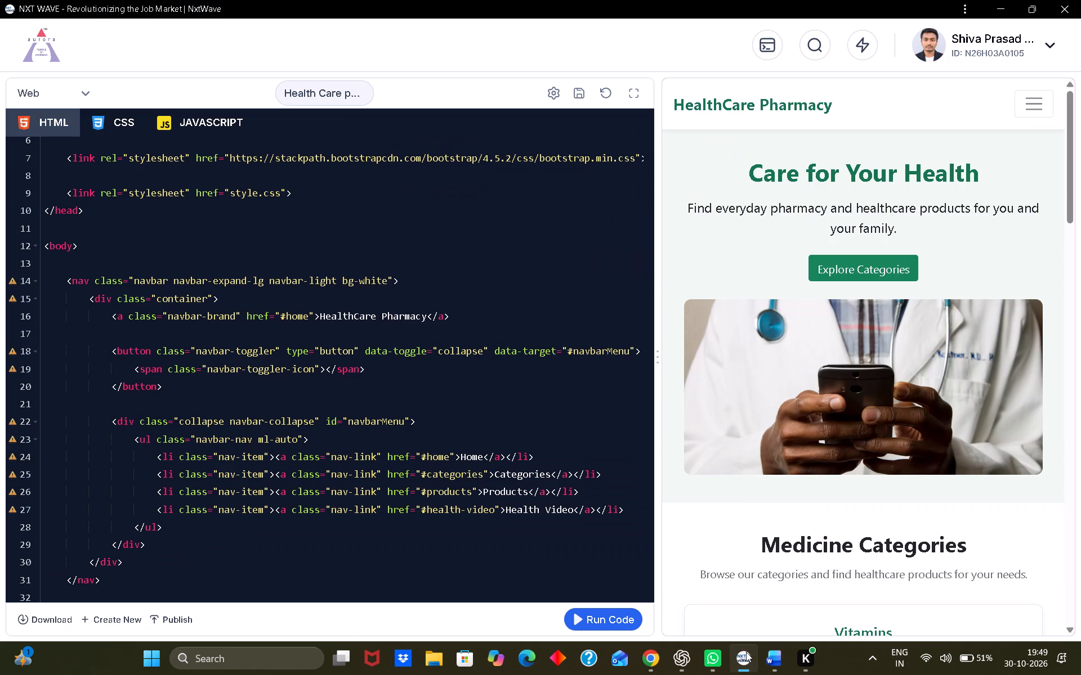
click(123, 117)
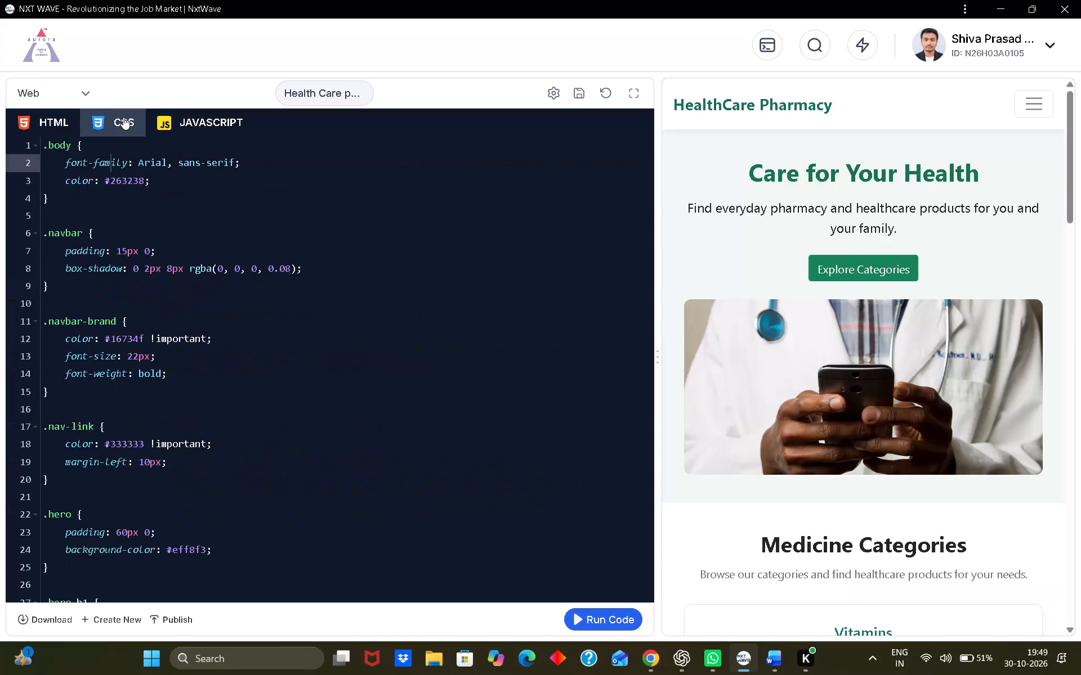
scroll(212, 424, down, 7)
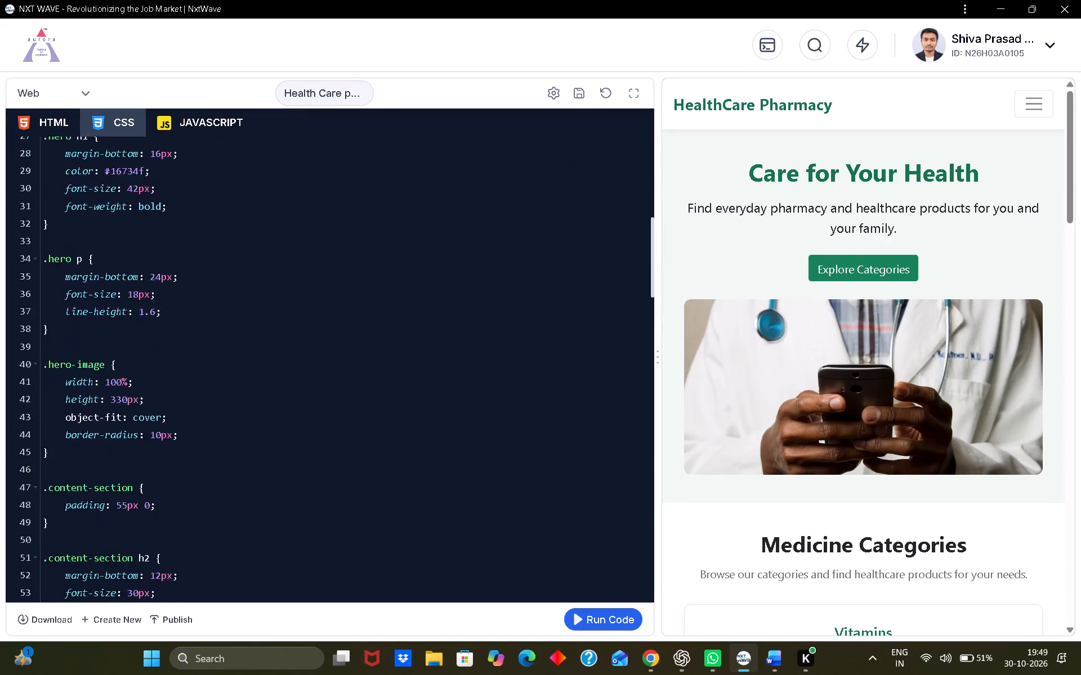
scroll(212, 424, down, 16)
scroll(212, 424, down, 5)
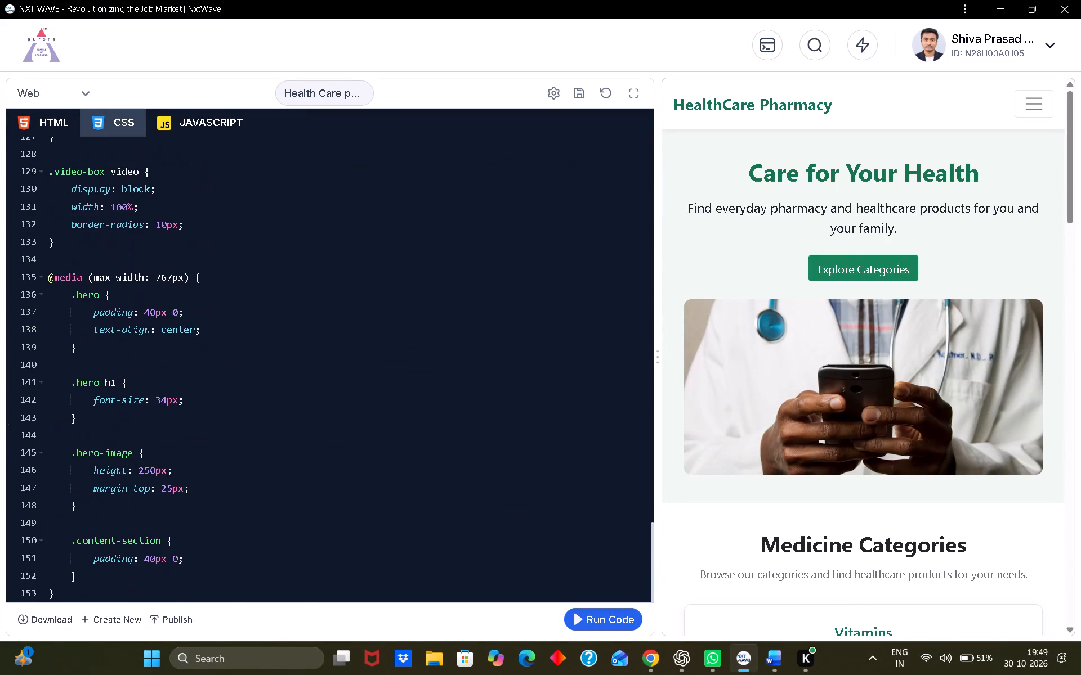
click(61, 113)
scroll(102, 453, down, 18)
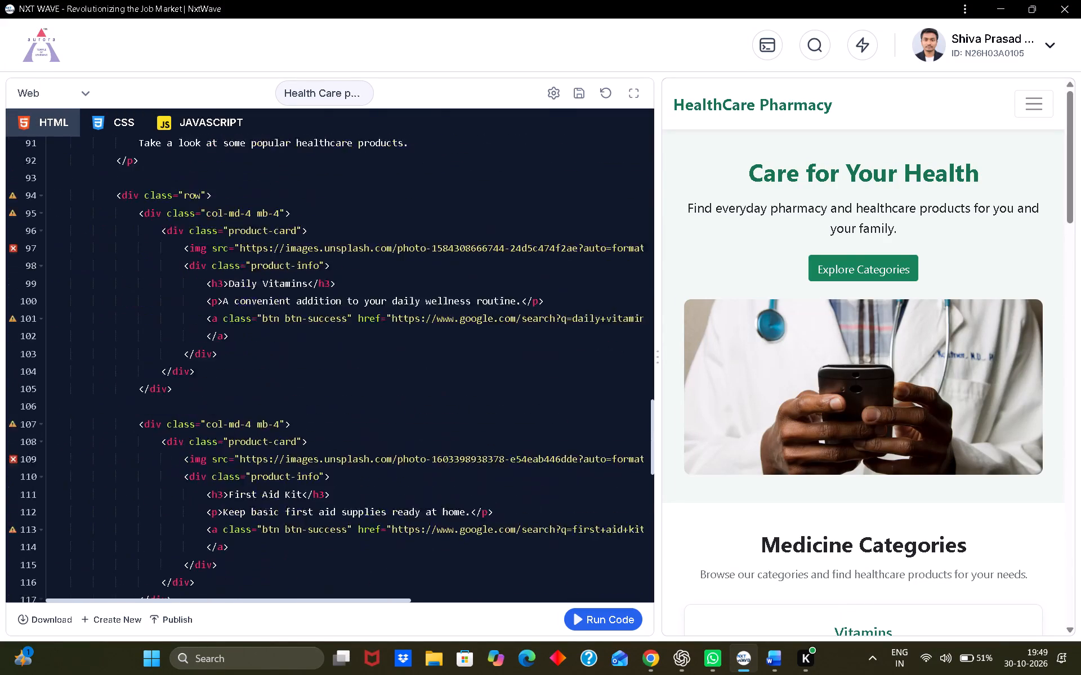
scroll(102, 453, down, 4)
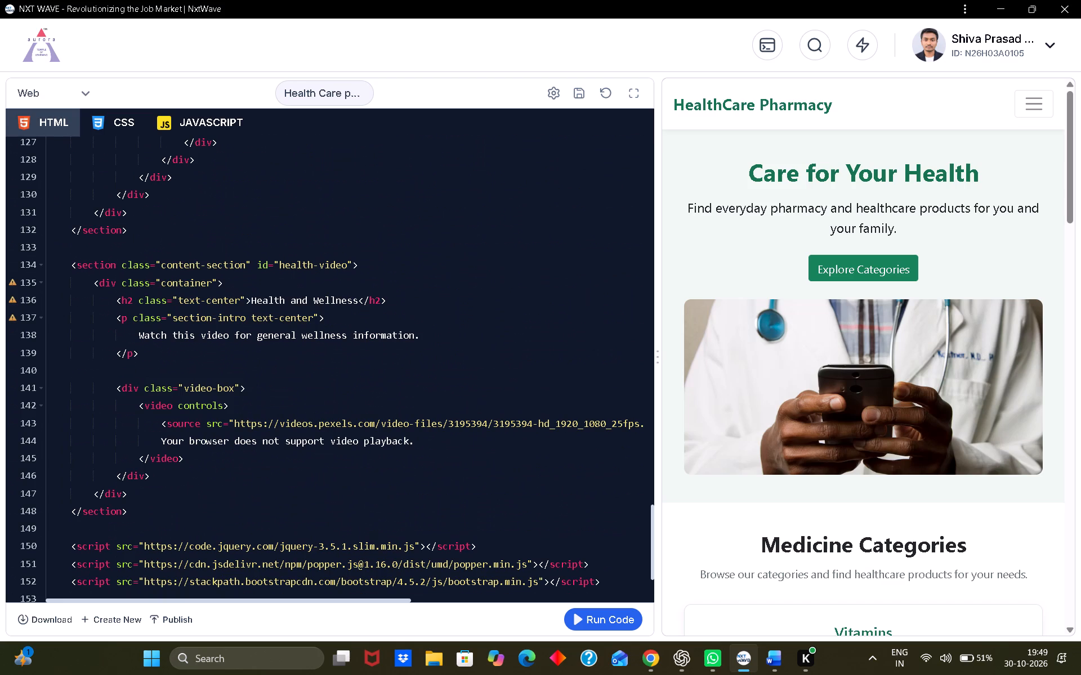
Show the snippet's CSS code from its first line and copy a screenshot of the page between the title bar and taskbar.
click(132, 117)
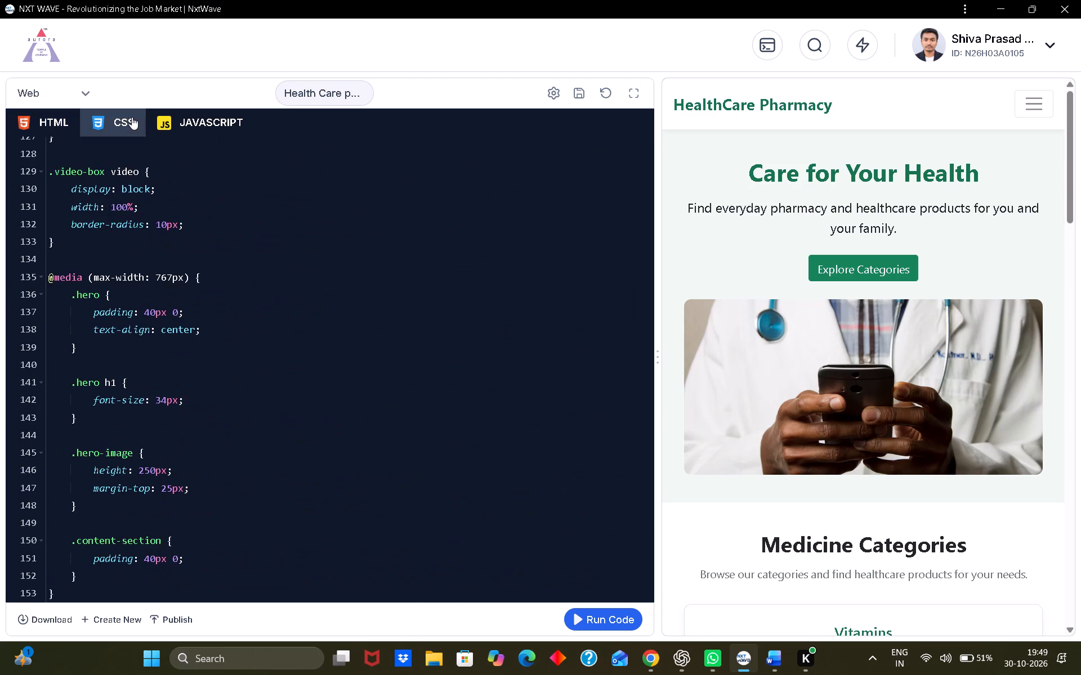
scroll(203, 263, up, 7)
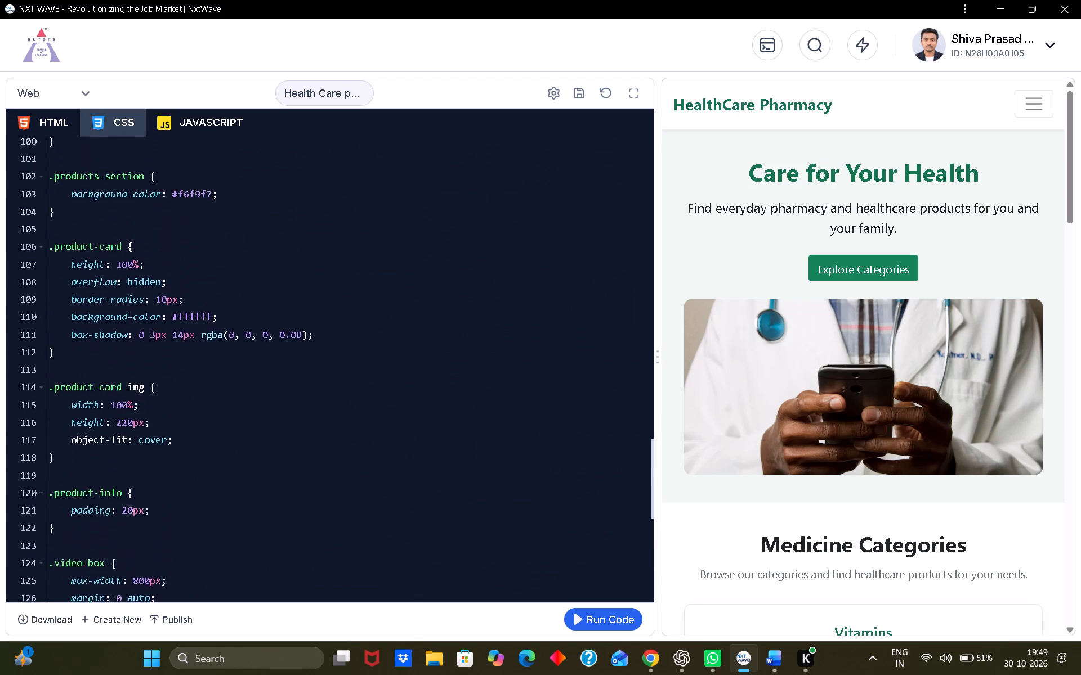
scroll(203, 263, up, 16)
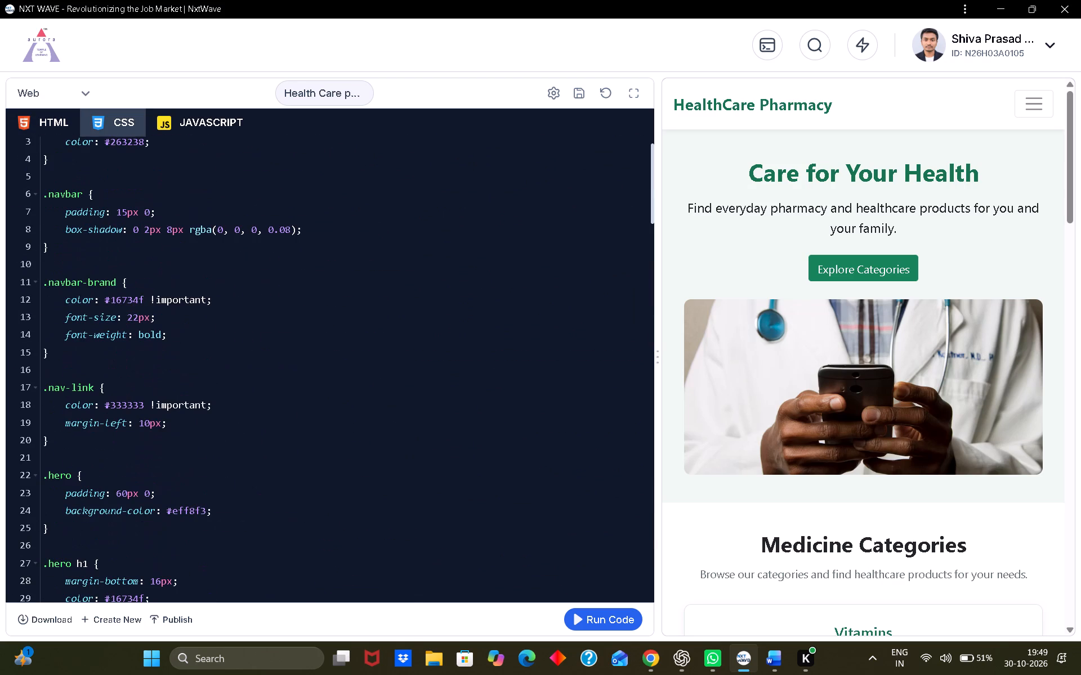
key(Print)
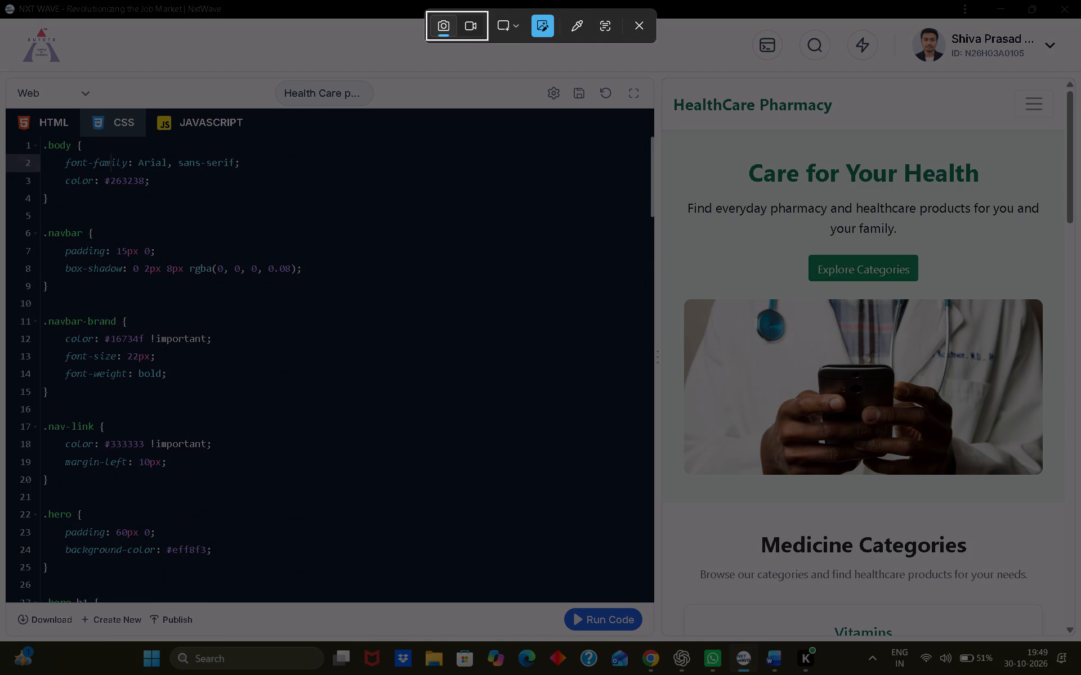
drag(0, 18, 218, 118)
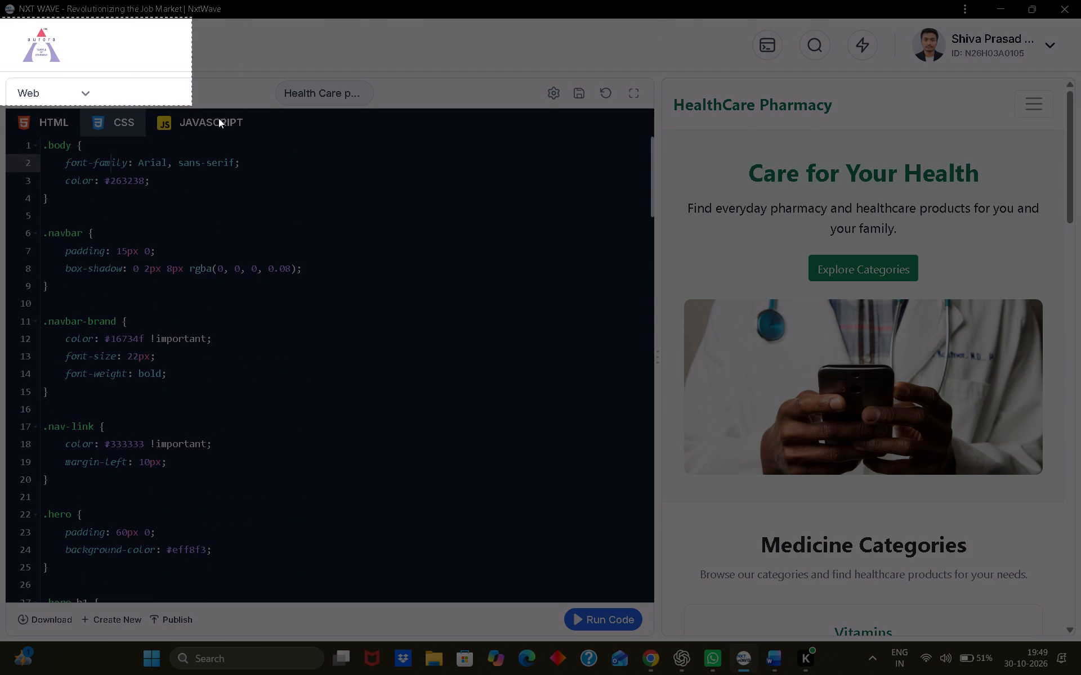
drag(218, 118, 994, 341)
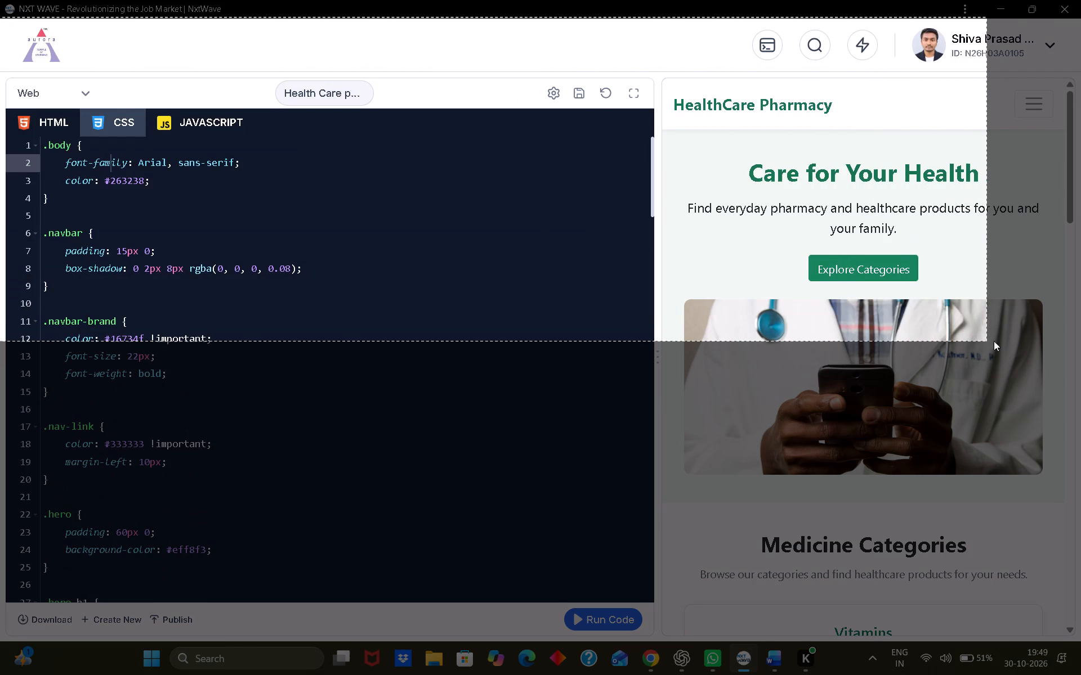
drag(994, 341, 1080, 500)
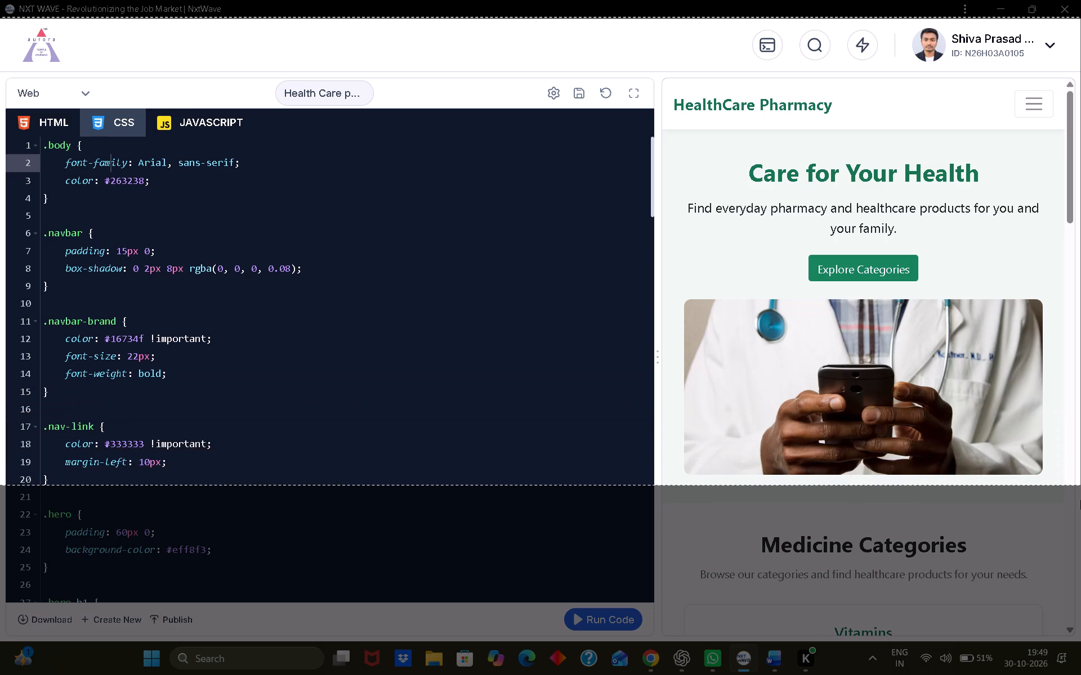
drag(1080, 500, 1080, 637)
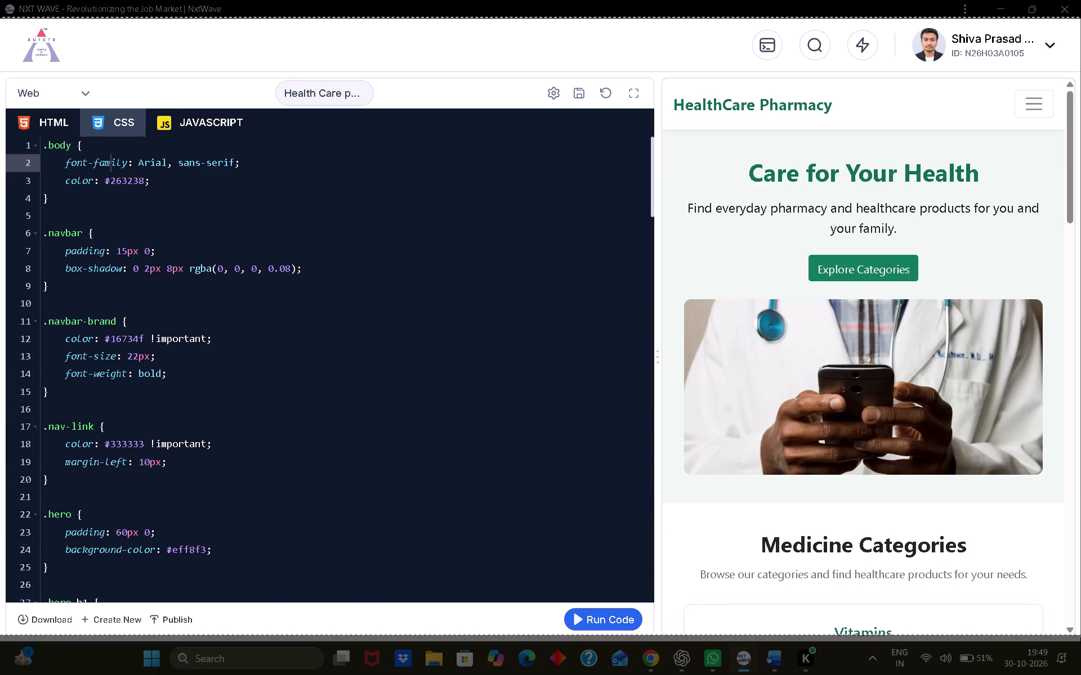
drag(1080, 637, 1080, 640)
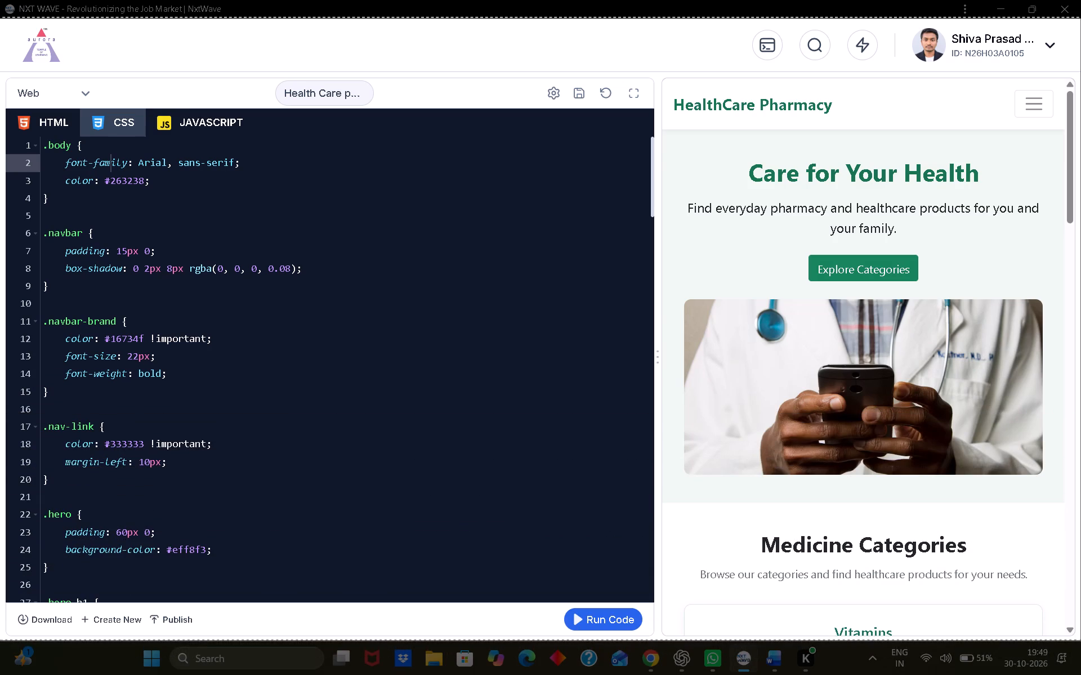
drag(1080, 640, 1080, 638)
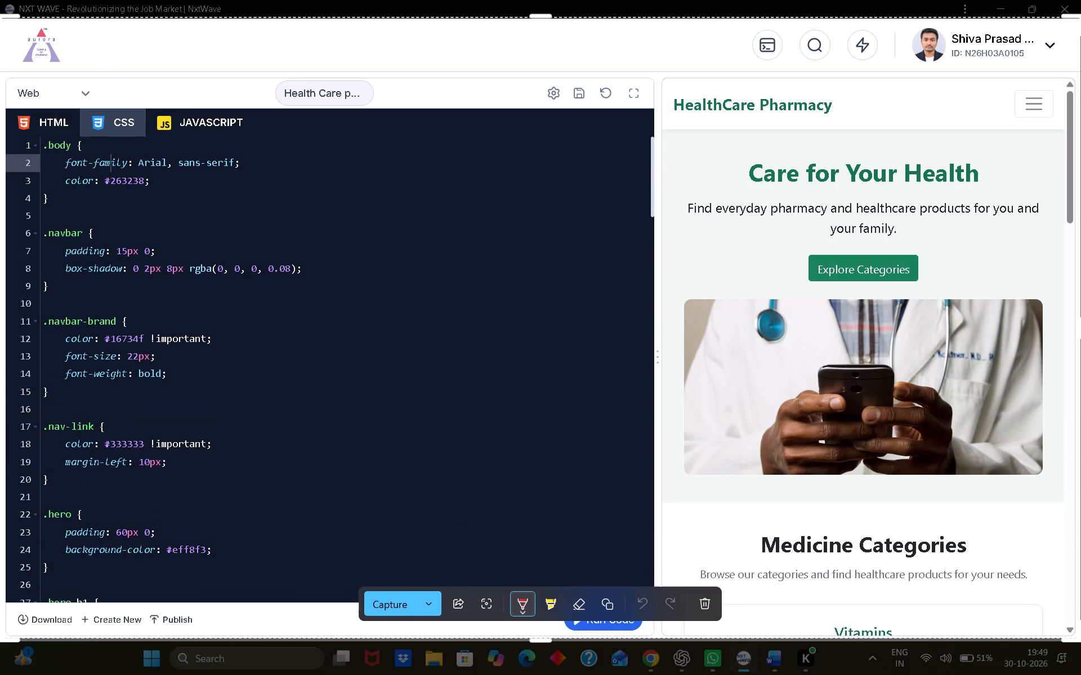
key(ctrl+c)
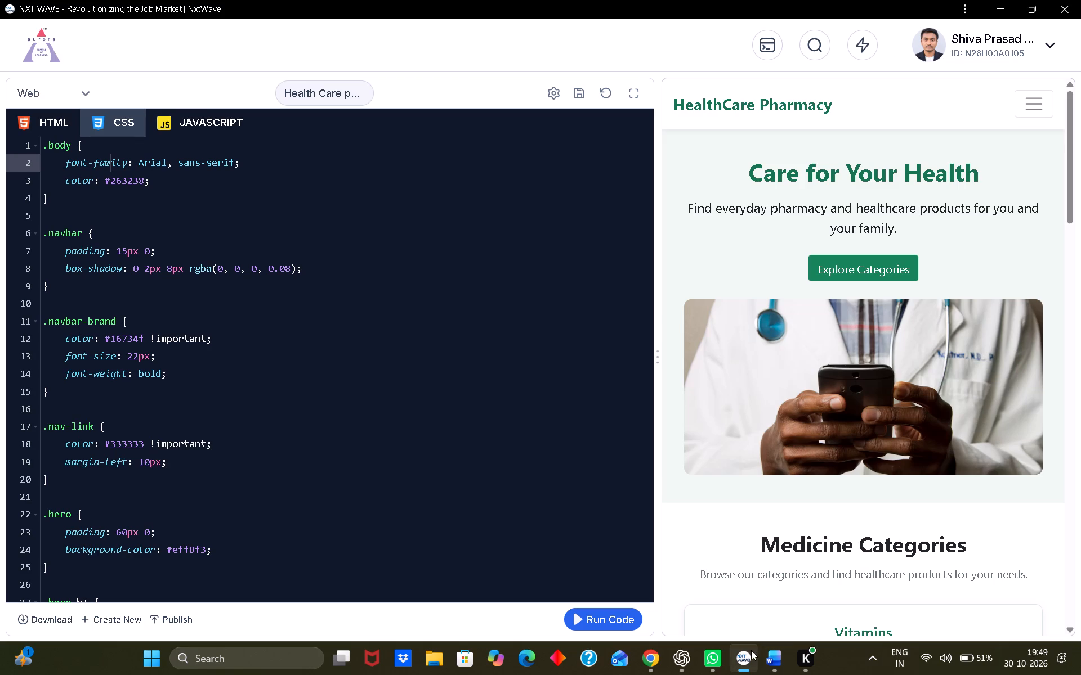
Switch to Word and paste the copied screenshot on the line below the "CSS CODE :" label.
click(772, 662)
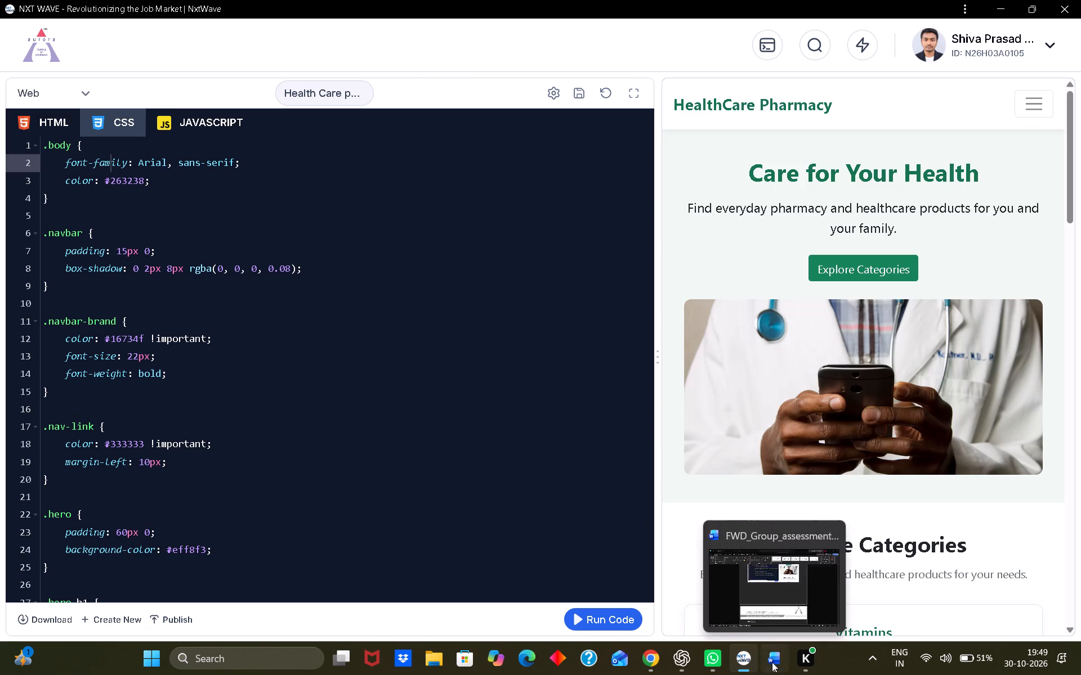
scroll(538, 411, down, 1)
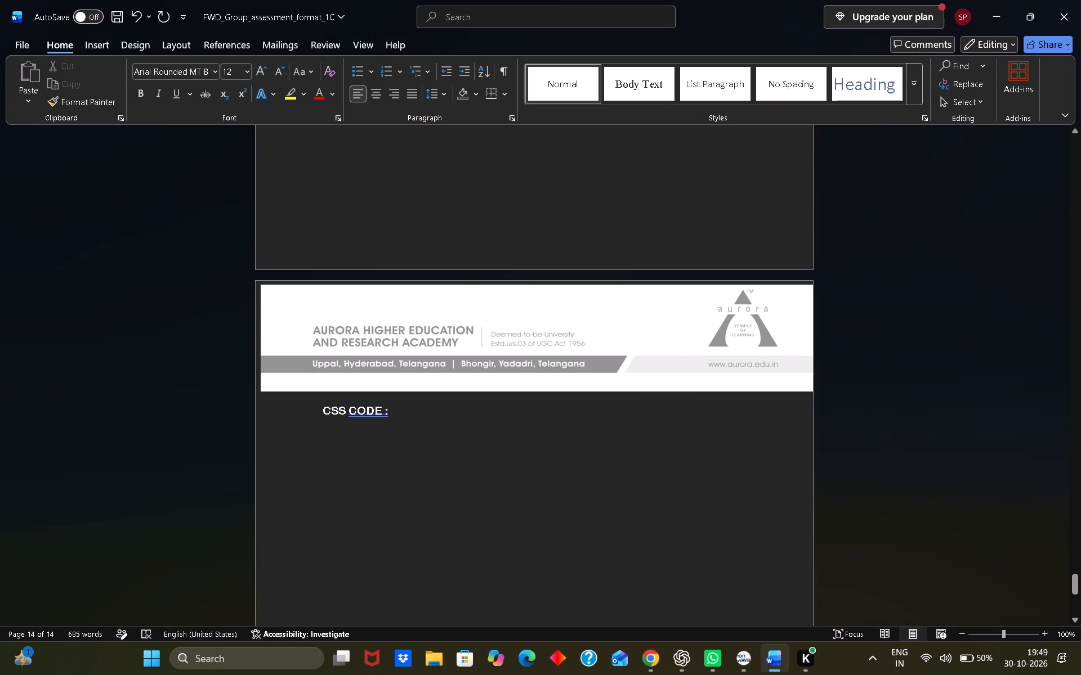
click(320, 430)
key(ctrl+v)
scroll(320, 430, down, 2)
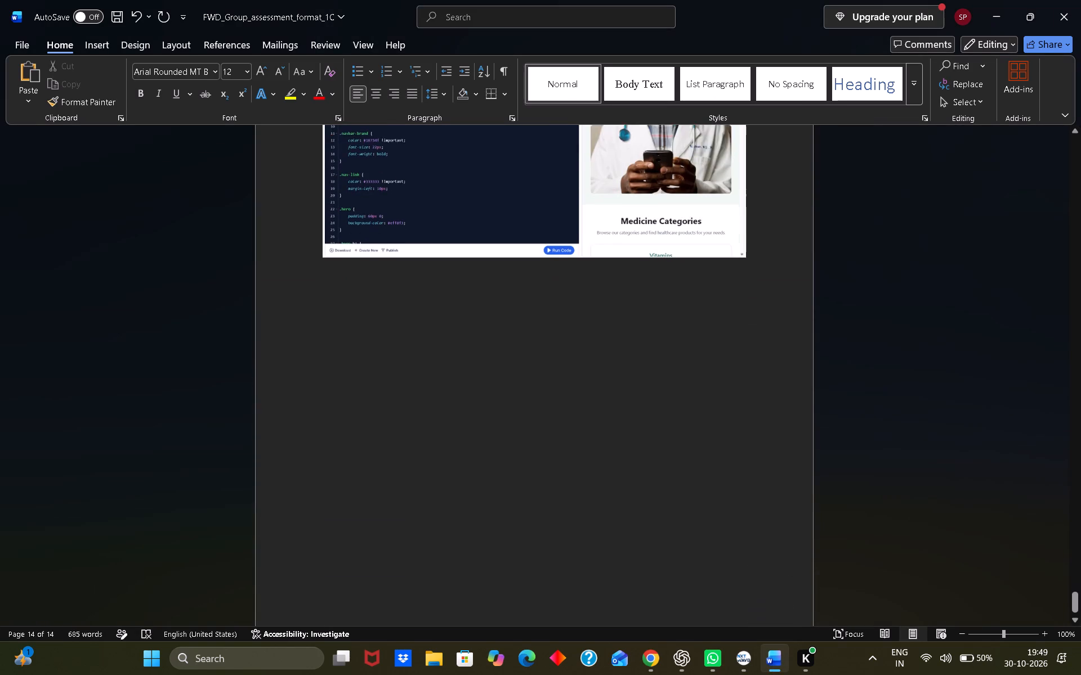
scroll(320, 430, down, 1)
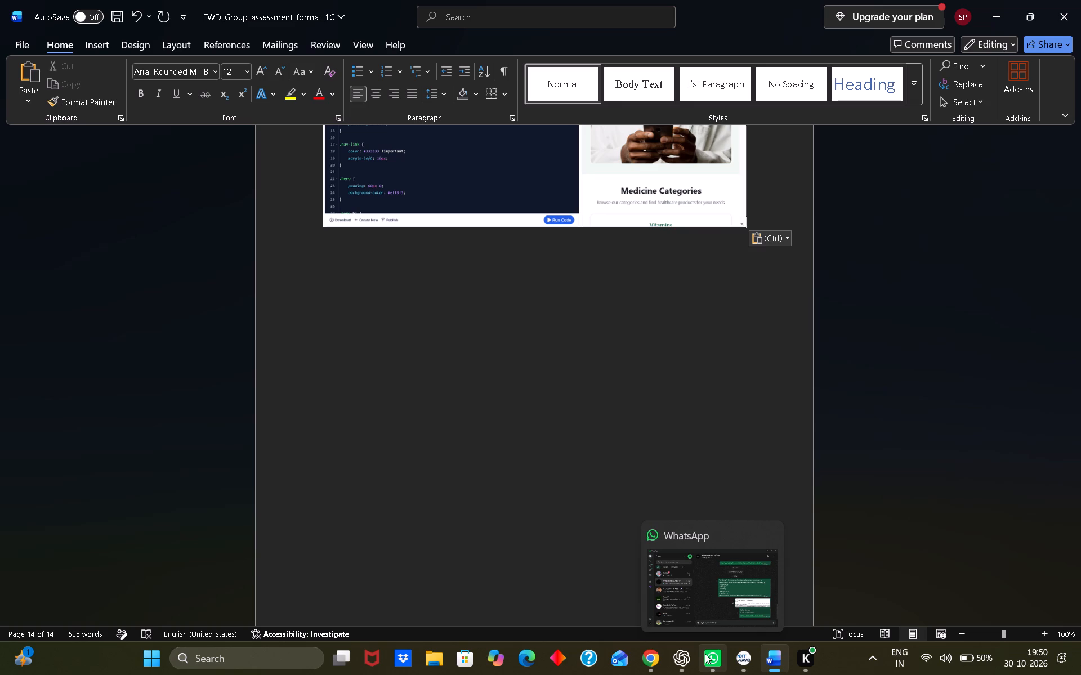
scroll(705, 654, up, 5)
scroll(550, 337, up, 3)
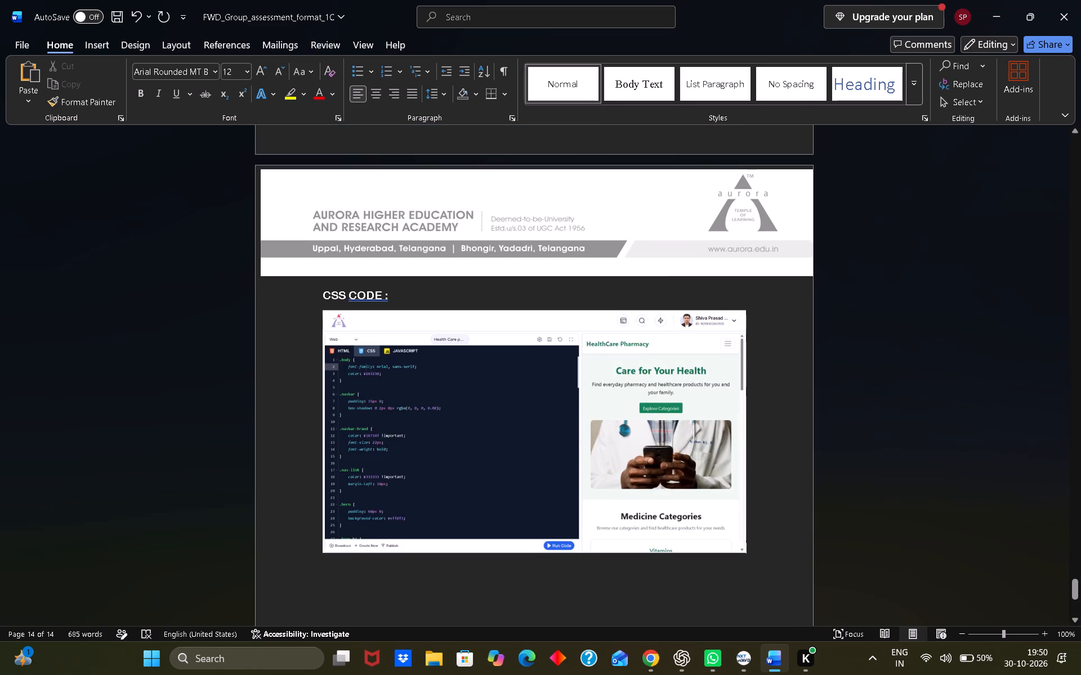
scroll(550, 337, down, 4)
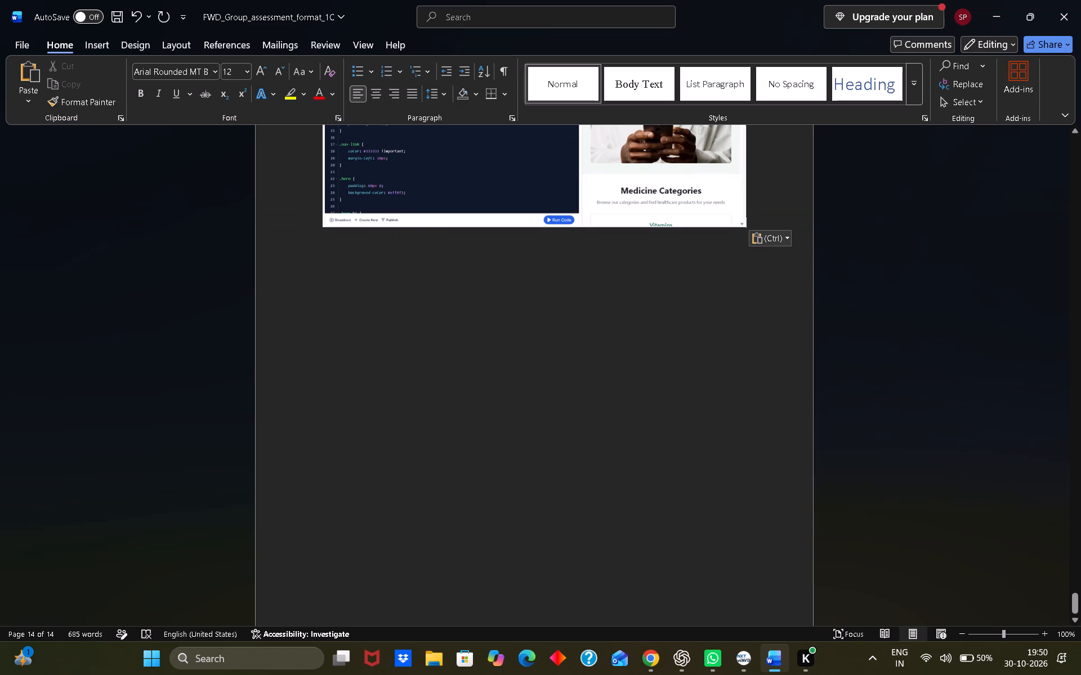
Switch to Chrome with the published HealthCare Pharmacy site, maximize it, and copy a screenshot of the whole browser window including its full address.
click(649, 668)
click(626, 26)
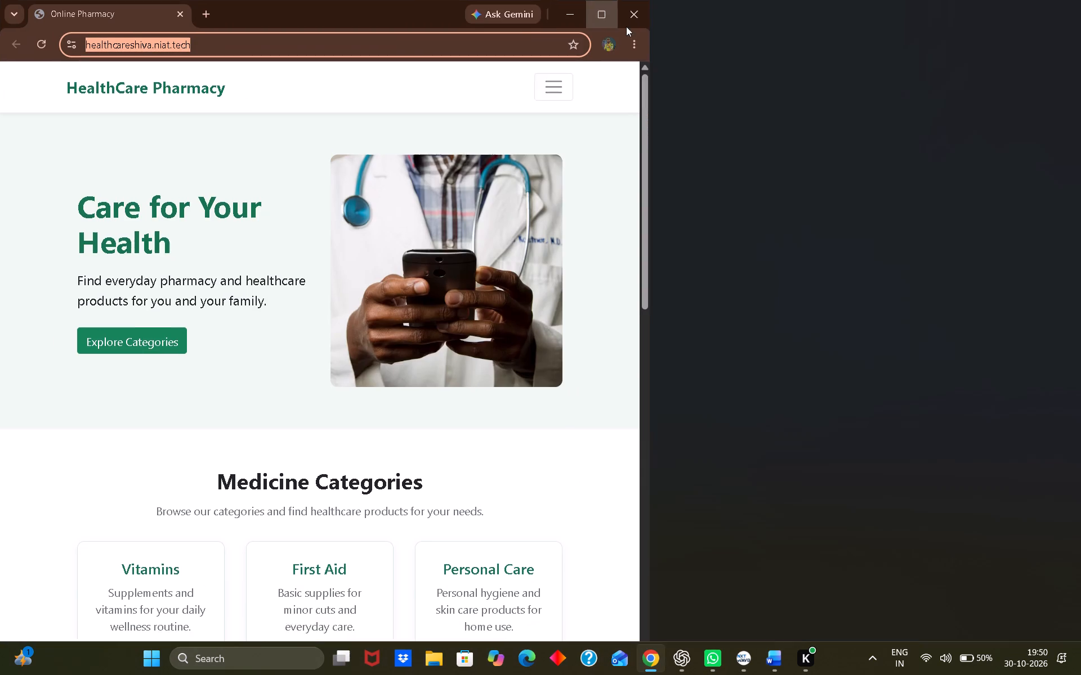
scroll(742, 318, down, 1)
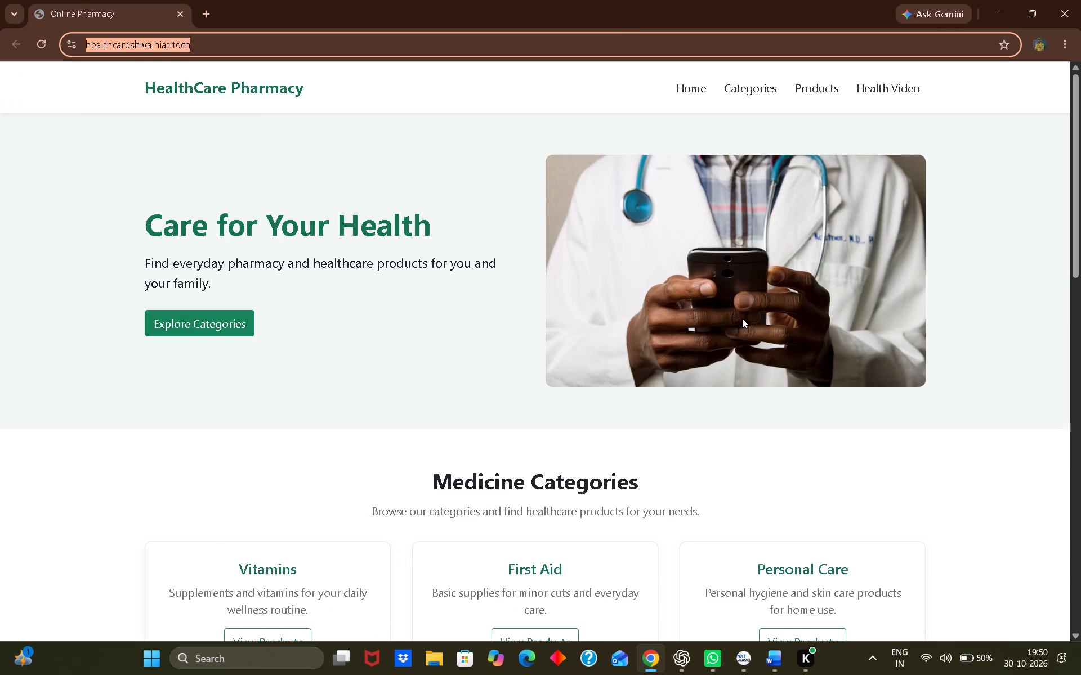
scroll(742, 318, up, 1)
click(810, 47)
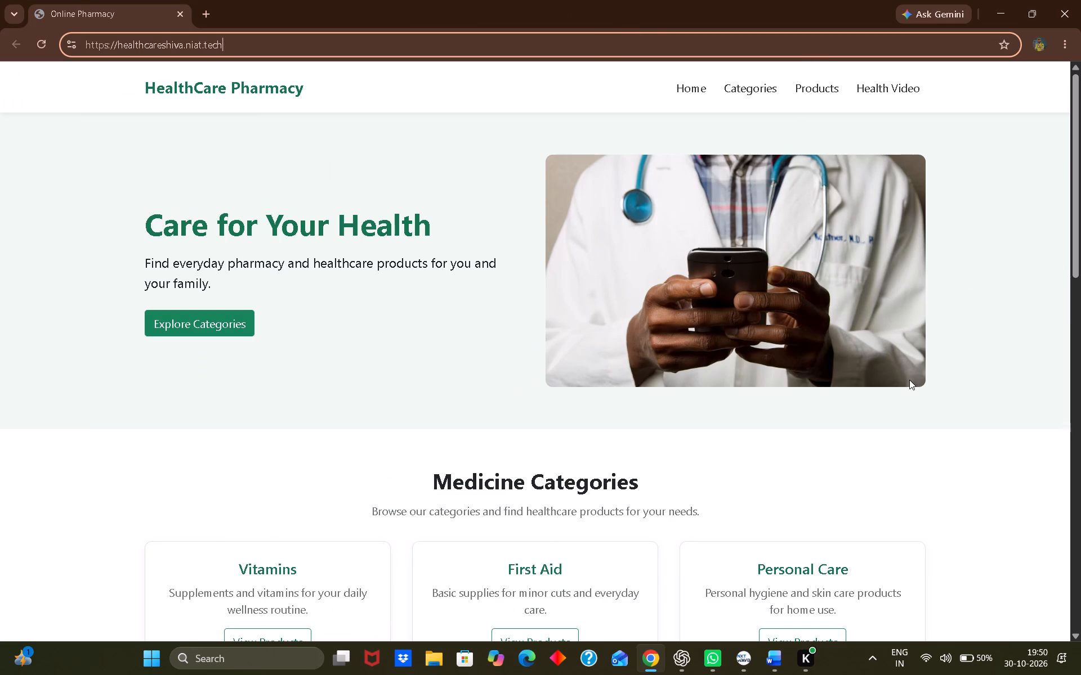
key(Print)
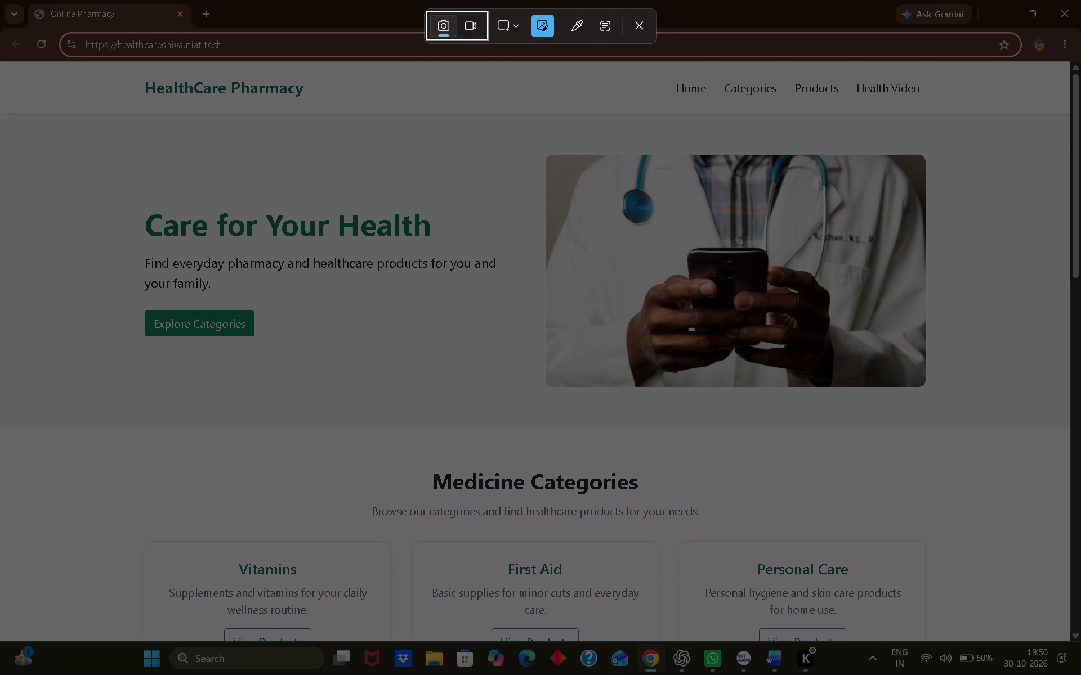
drag(0, 0, 307, 58)
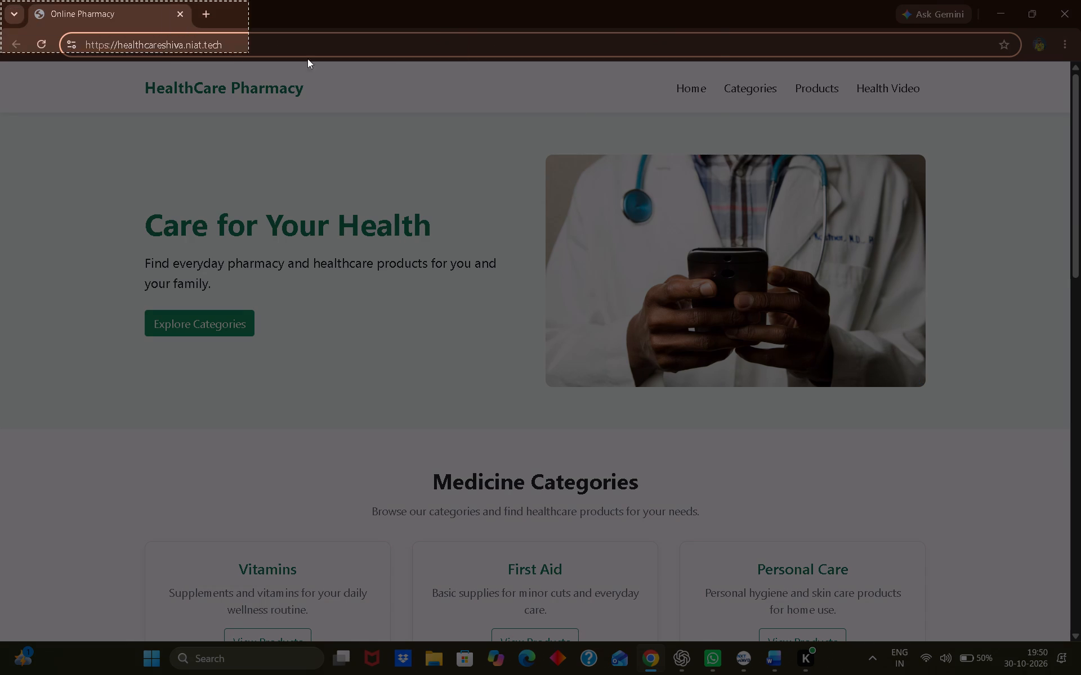
drag(307, 58, 1080, 527)
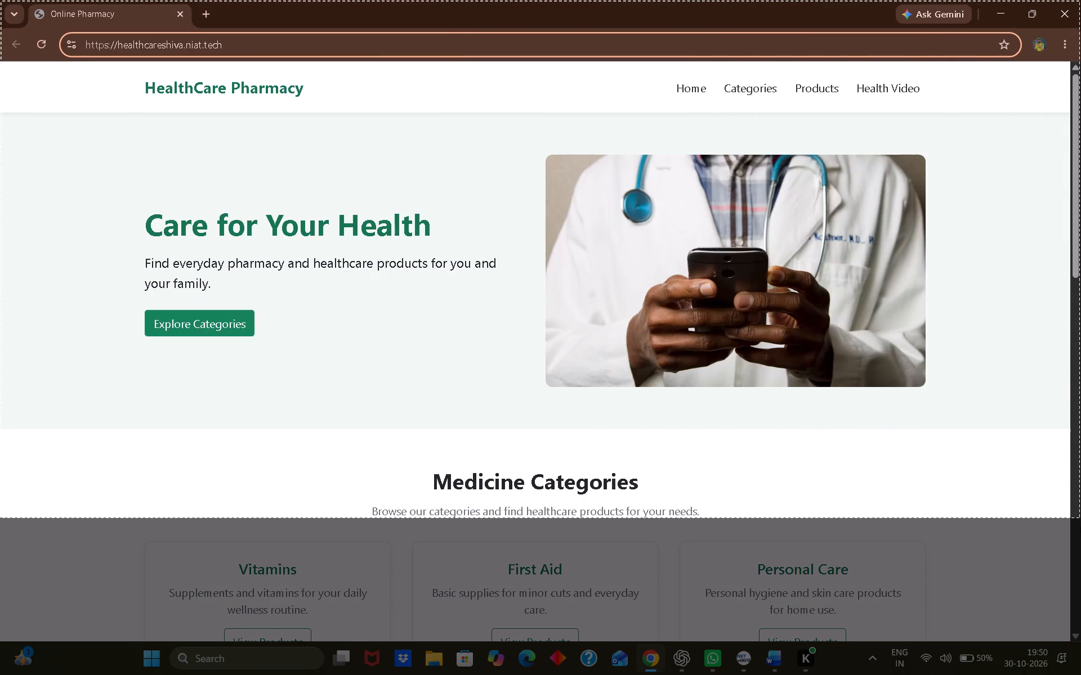
drag(1080, 527, 1080, 643)
key(ctrl+c)
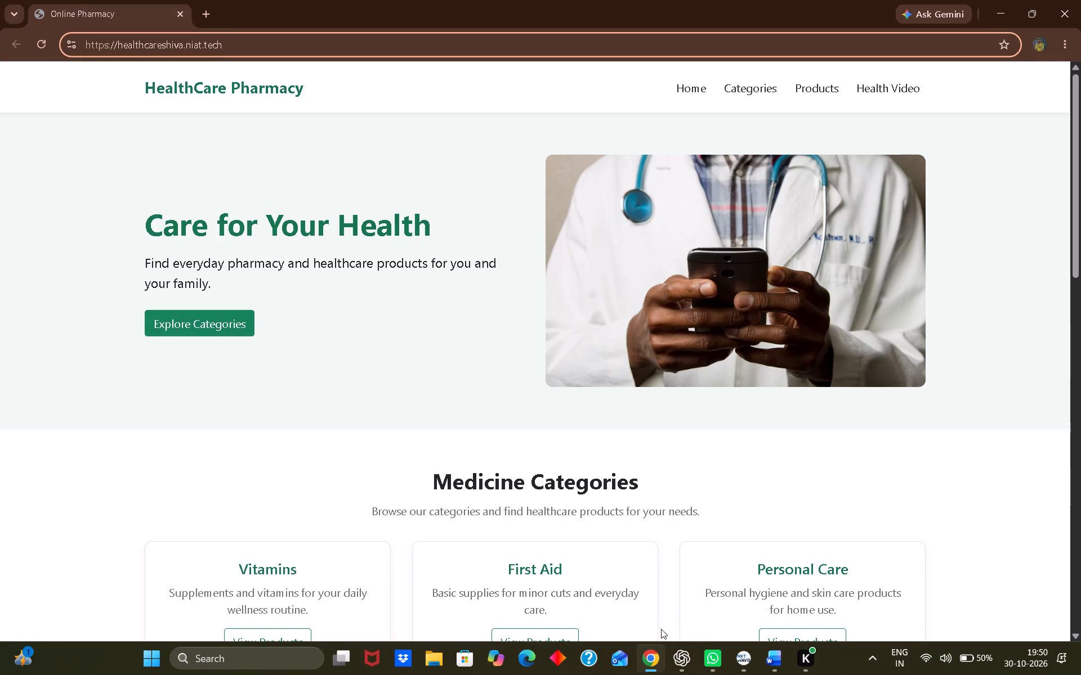
Switch to NxtWave, expand the navigation menu in the page preview, and look over the preview's upper sections.
click(744, 665)
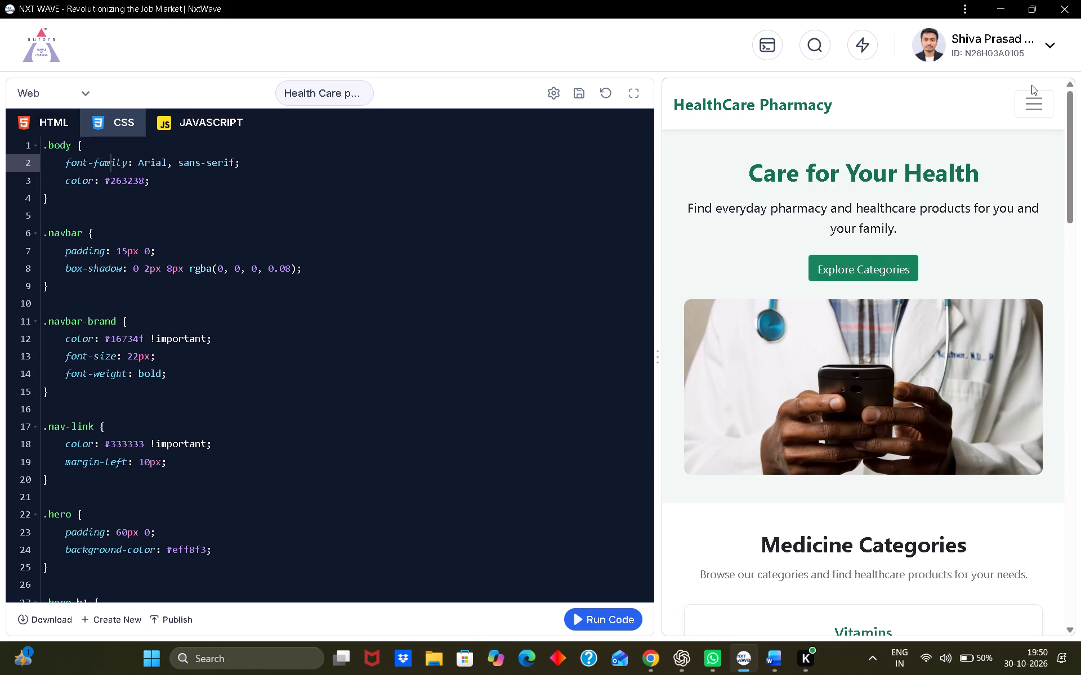
click(1035, 106)
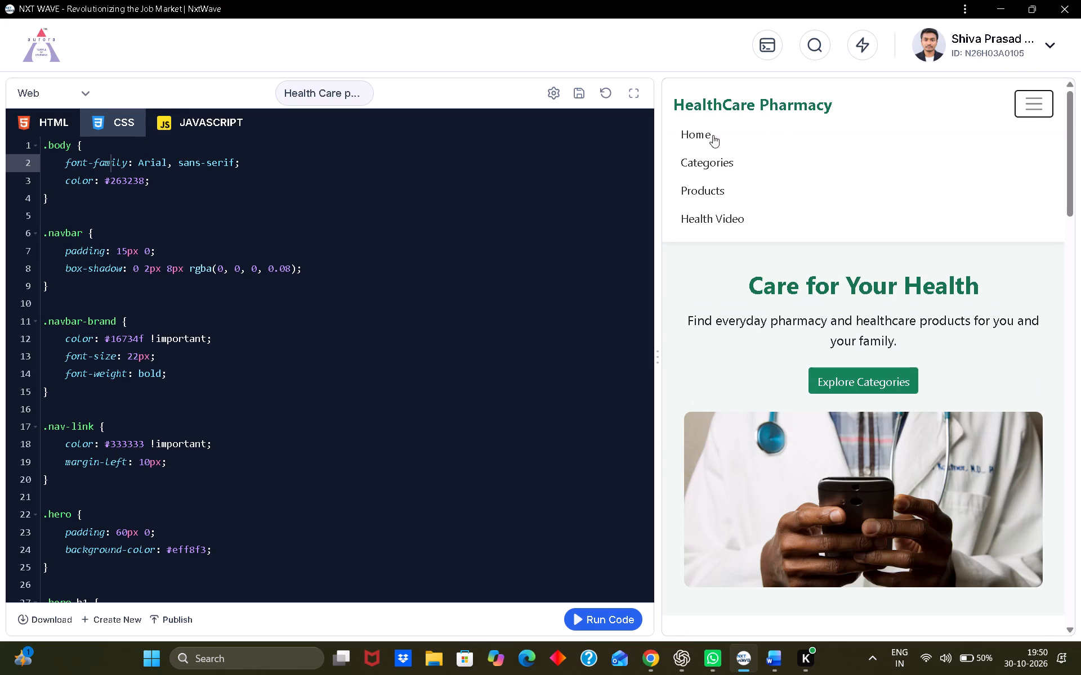
click(1070, 630)
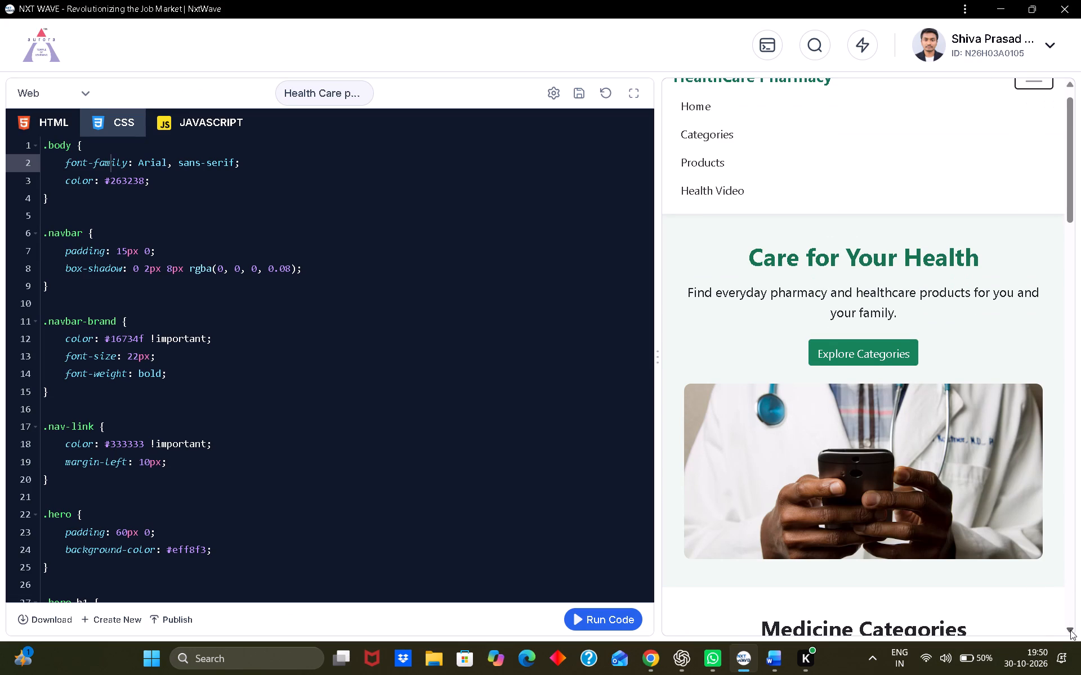
scroll(972, 364, up, 1)
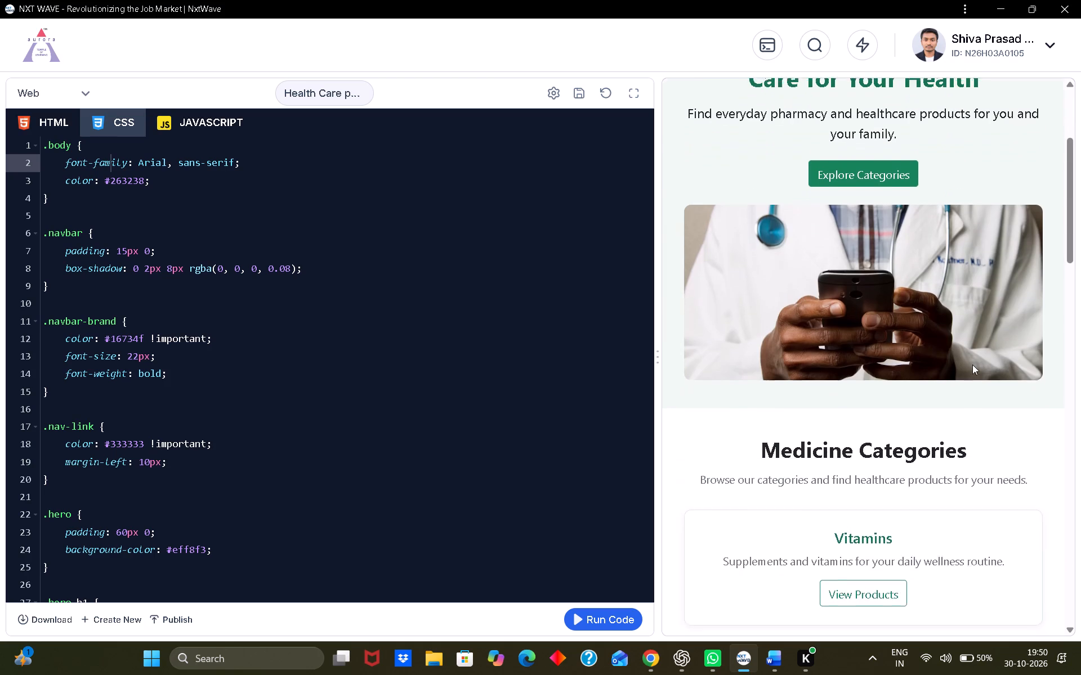
scroll(972, 364, up, 4)
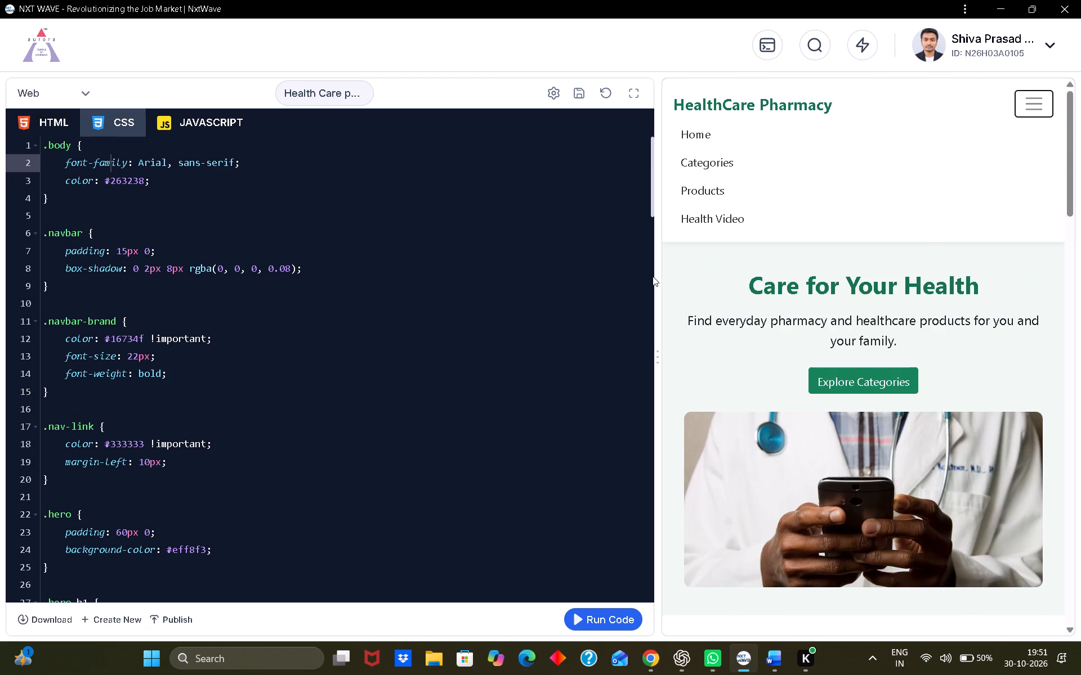
Narrow the code editor to widen the page preview to its desktop layout with the full navigation bar.
right_drag(656, 253, 112, 268)
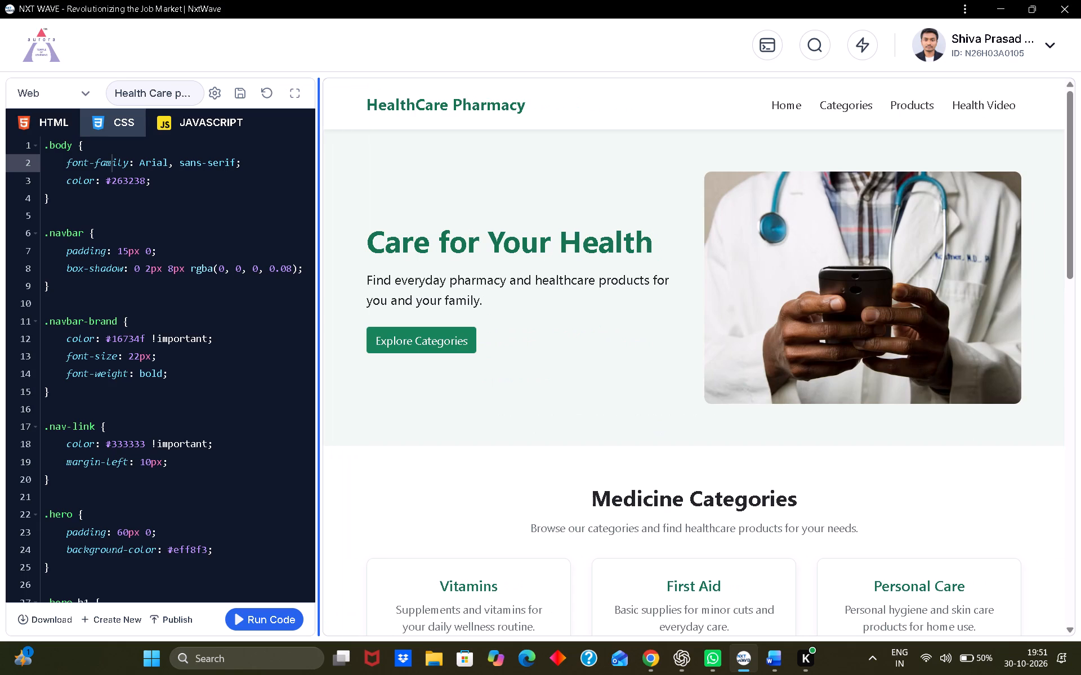
right_drag(112, 268, 109, 287)
scroll(948, 192, up, 6)
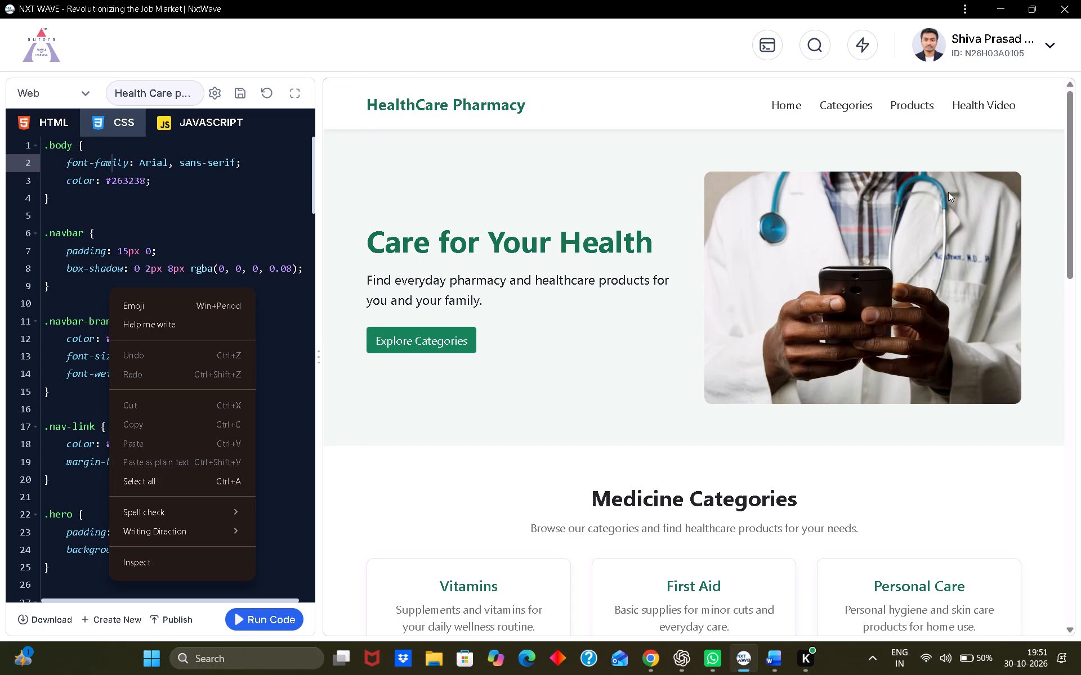
scroll(948, 192, up, 7)
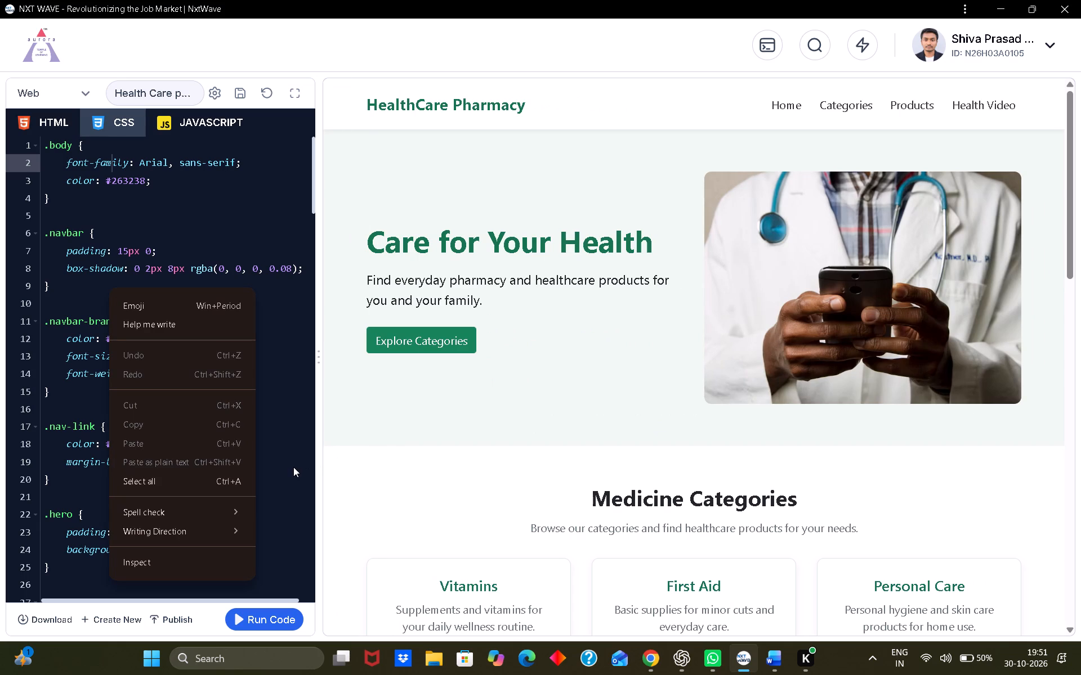
click(294, 467)
click(410, 499)
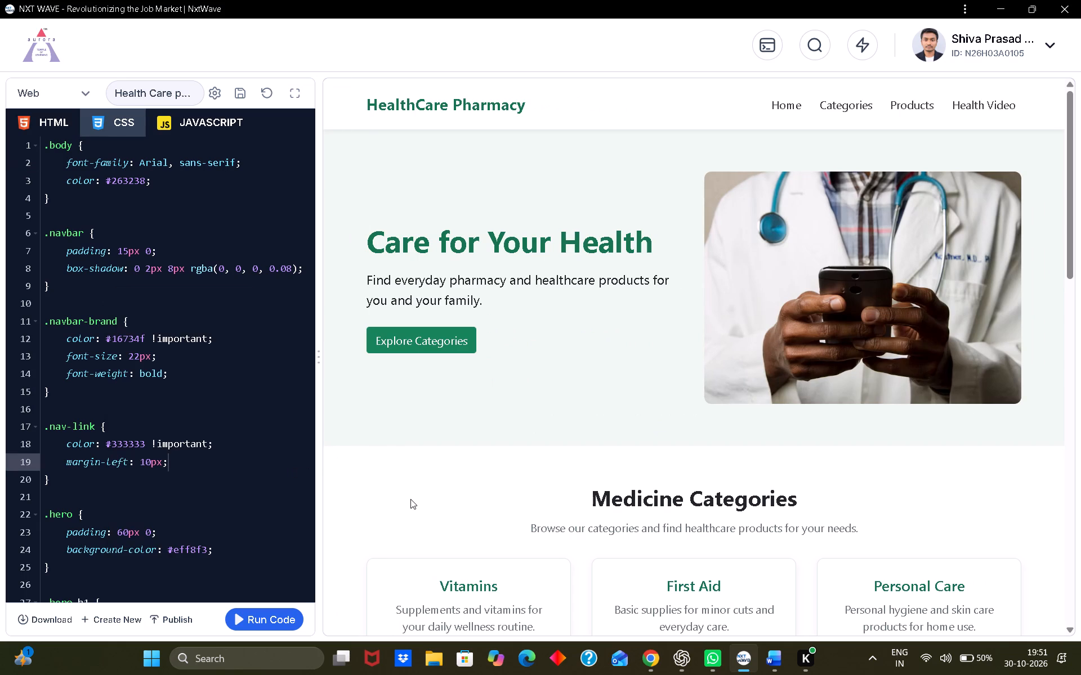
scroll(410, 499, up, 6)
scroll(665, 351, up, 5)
Switch to Word and start a new line, after a blank one, below the CSS code screenshot.
click(778, 656)
click(368, 301)
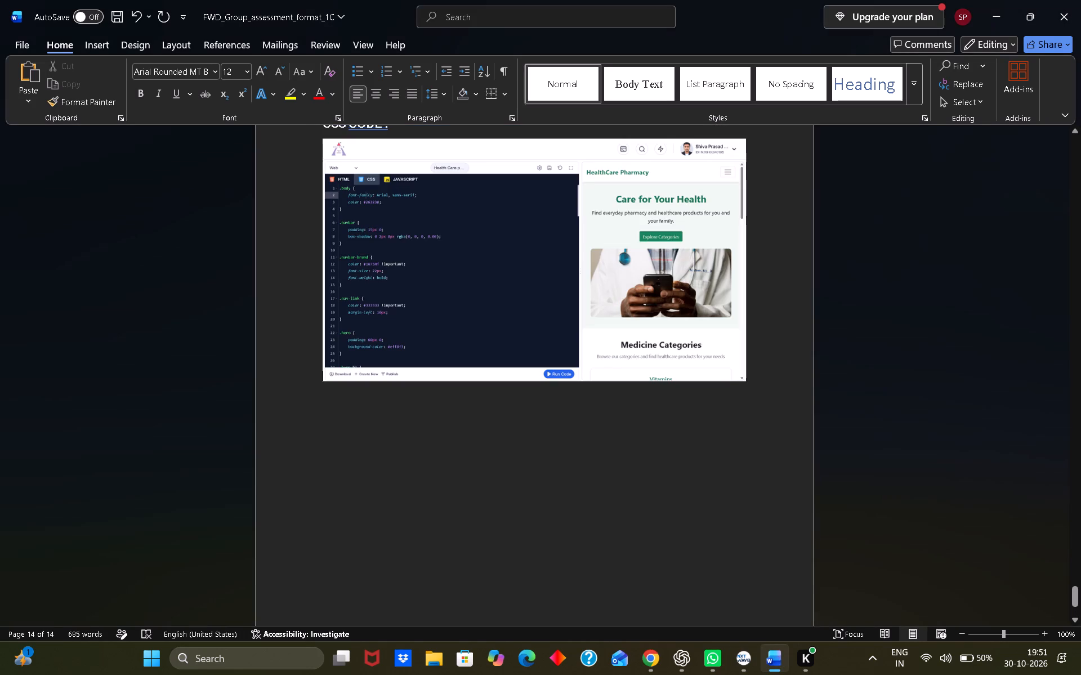
click(301, 404)
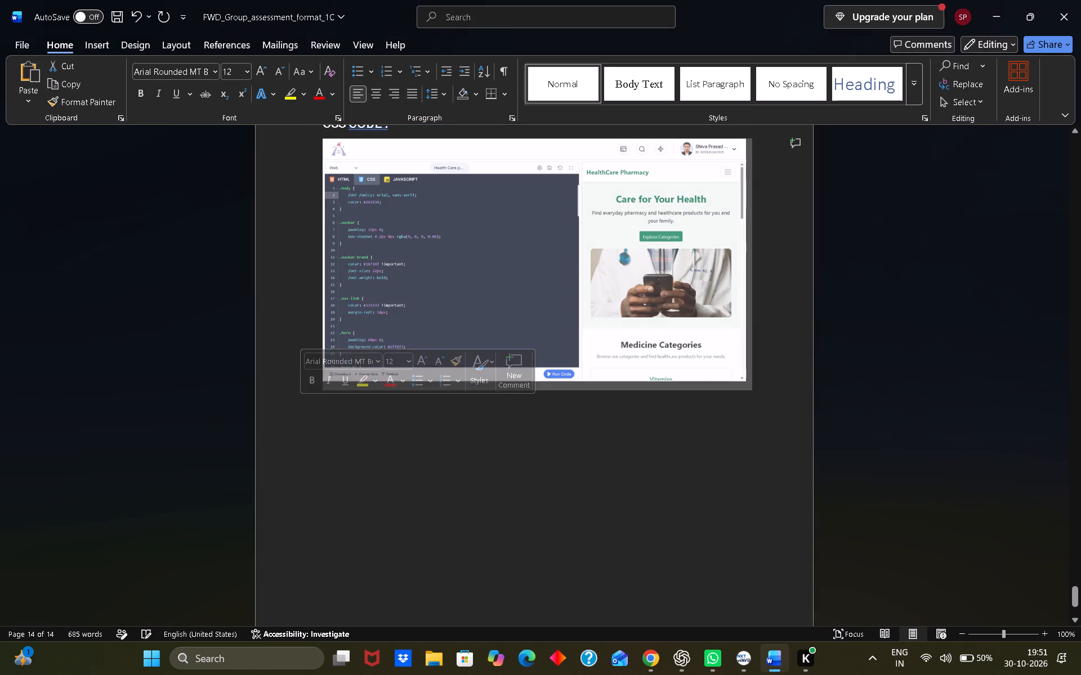
click(301, 429)
double_click(333, 428)
click(333, 428)
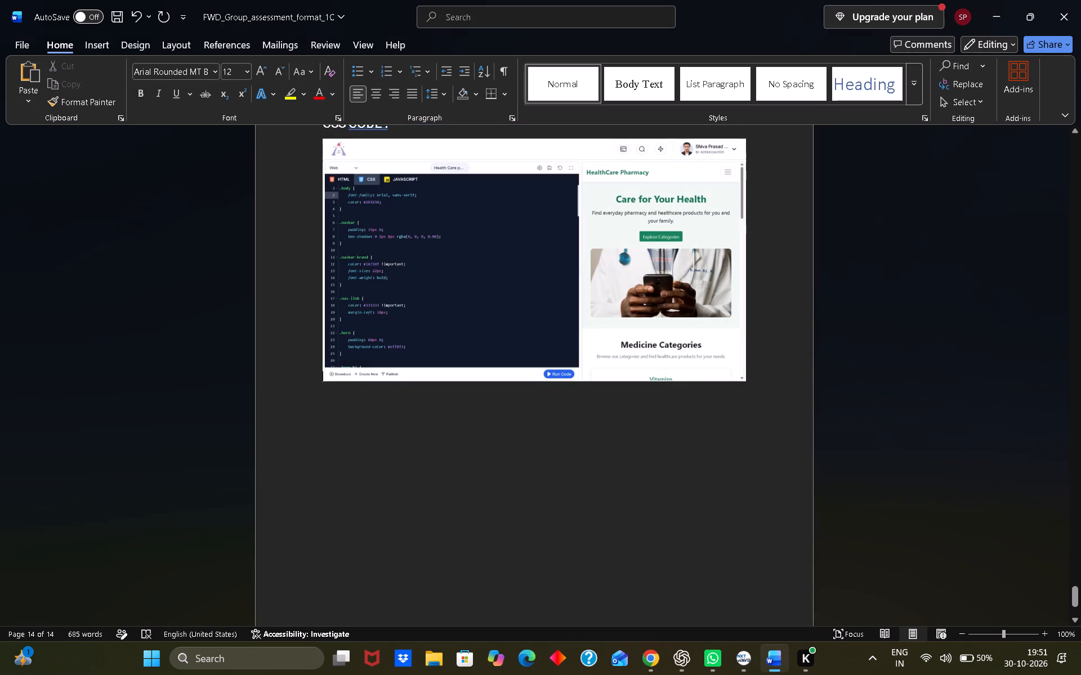
click(763, 373)
scroll(520, 496, down, 2)
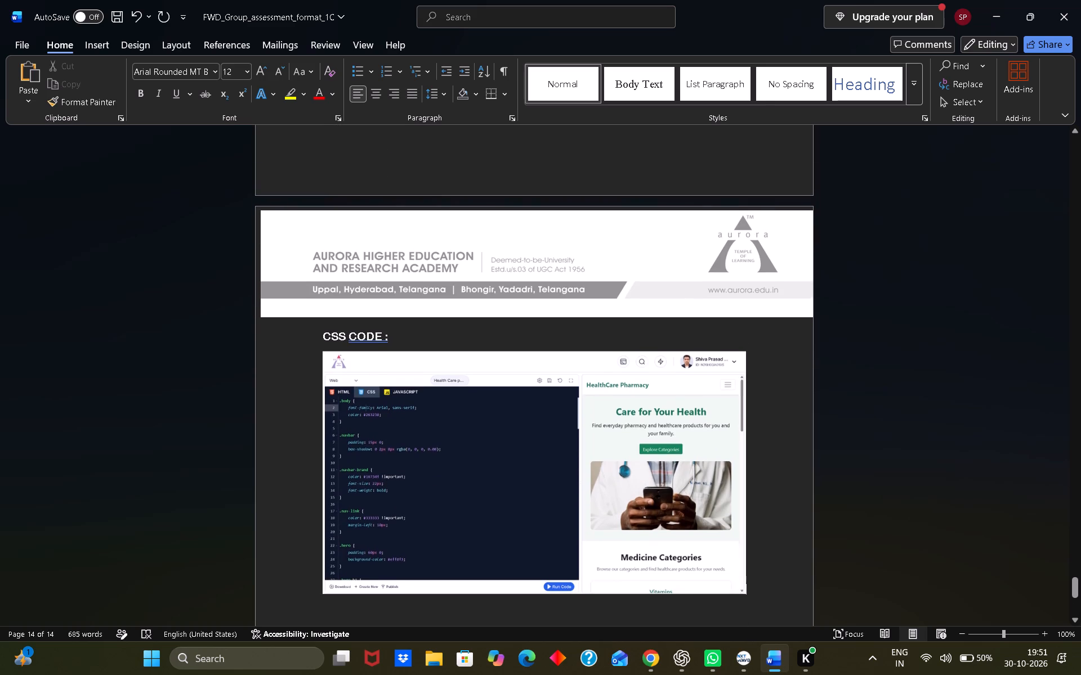
scroll(520, 496, down, 1)
click(314, 274)
drag(314, 274, 405, 277)
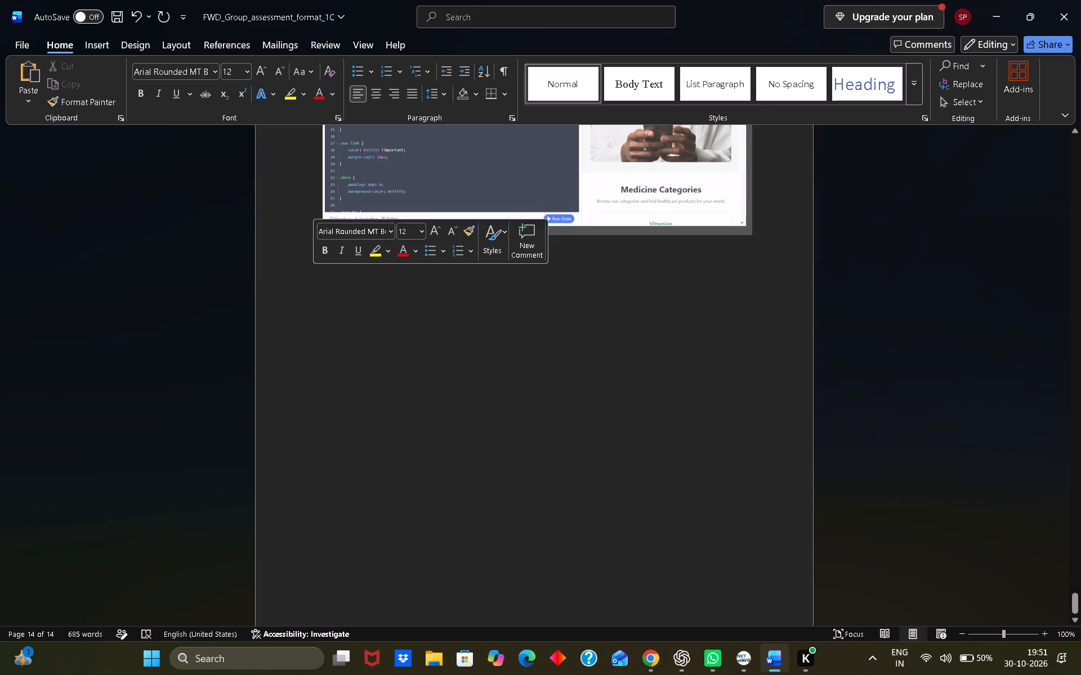
drag(405, 277, 610, 263)
double_click(761, 217)
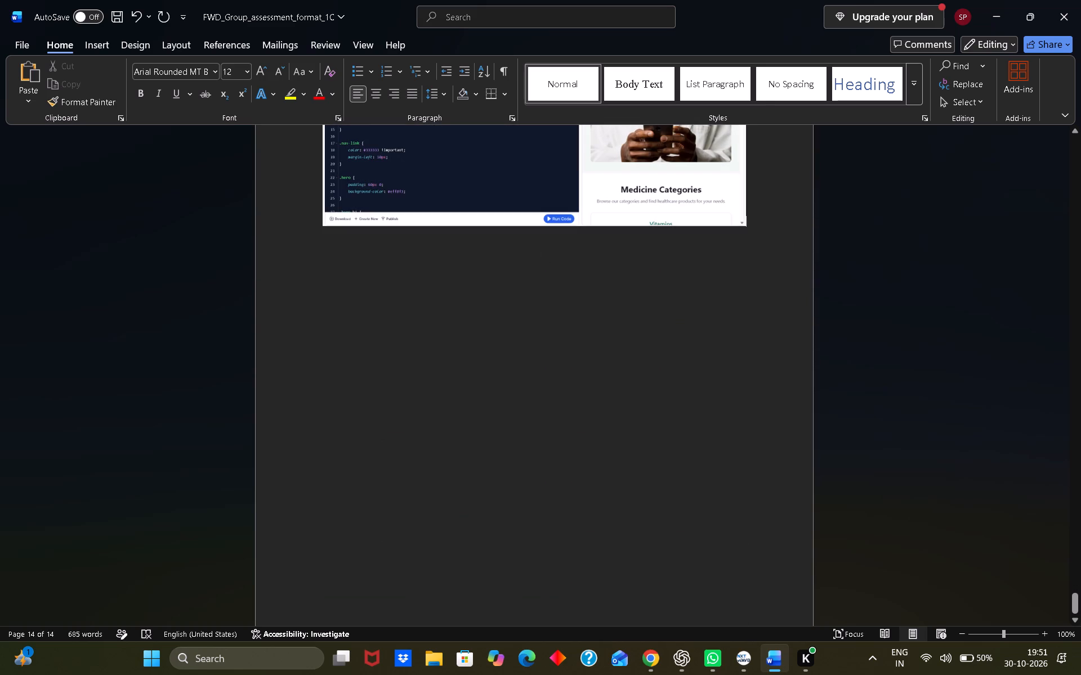
key(Return)
key(Return)
Add the label "OUTPUT SCREENSHOT :" and paste the copied browser screenshot of the published site on the line below it.
text(OUT)
key(space)
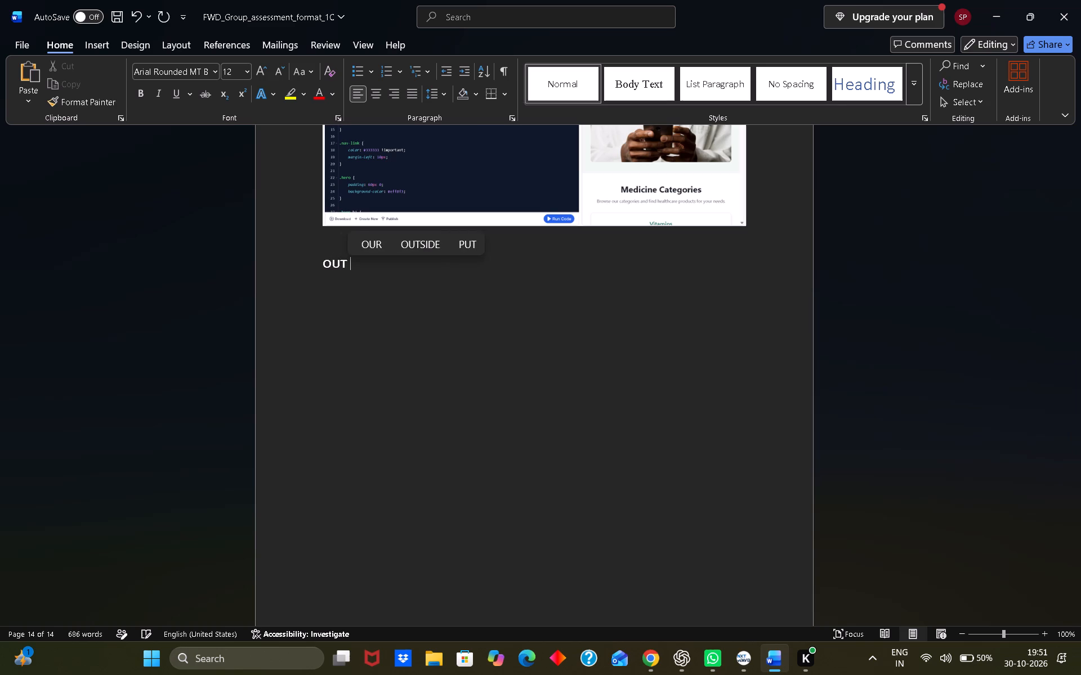
key(BackSpace)
text(PUT SCREE)
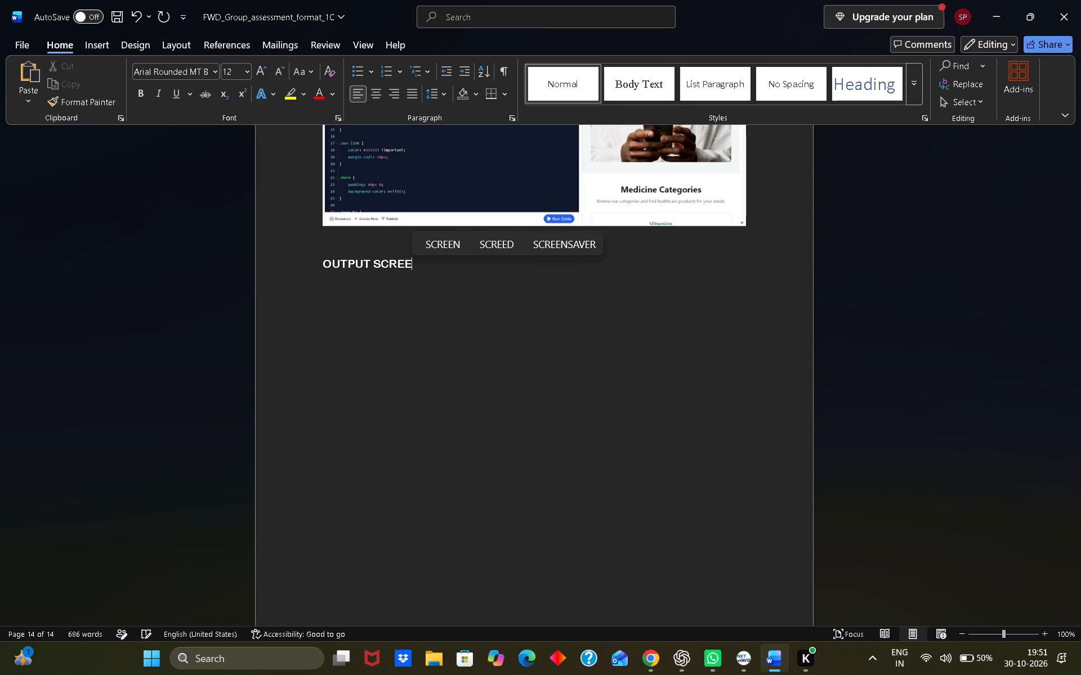
text(NSHOT)
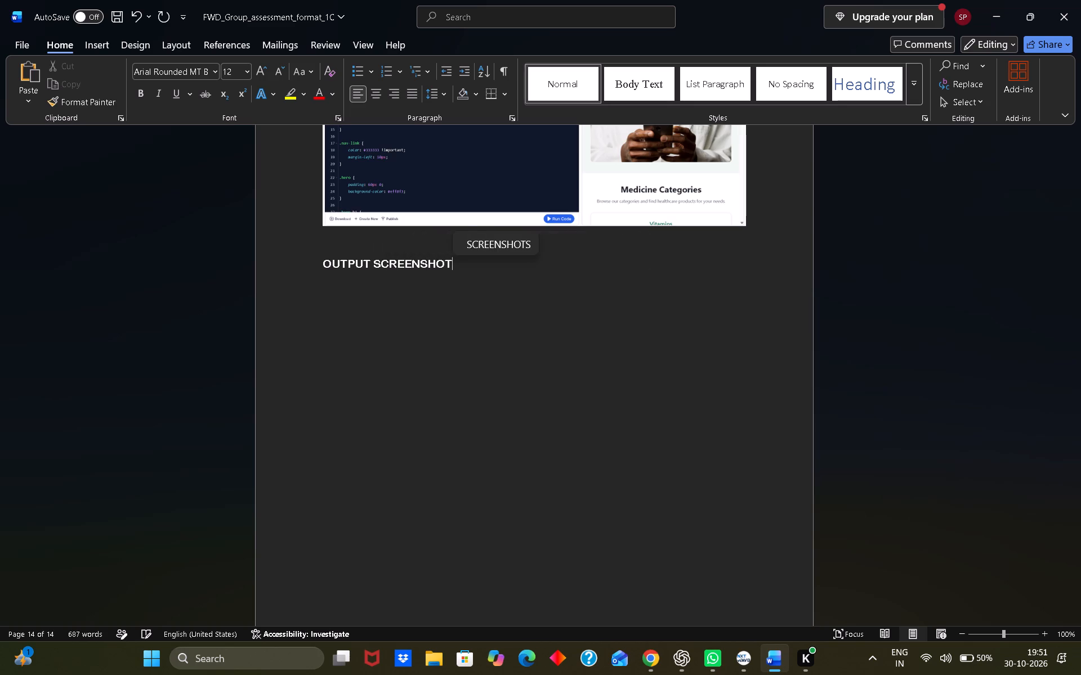
key(space)
key(shift+colon)
key(Return)
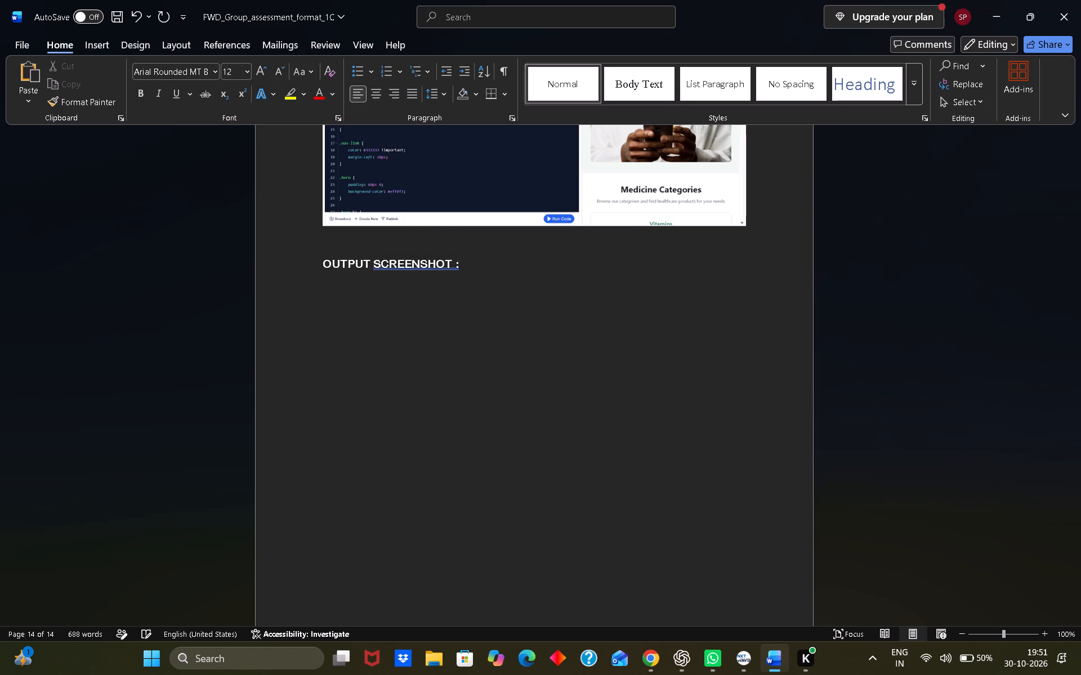
key(ctrl+v)
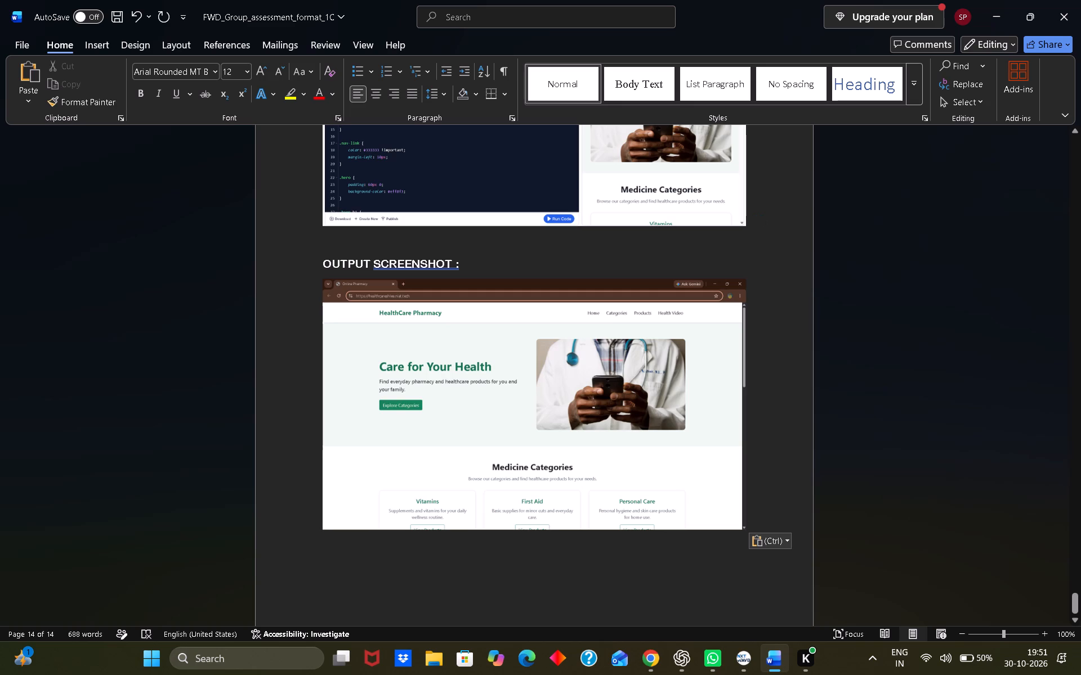
Switch to NxtWave and copy a screenshot of the page preview's top part, including the header bar above it but not the code editor.
click(744, 663)
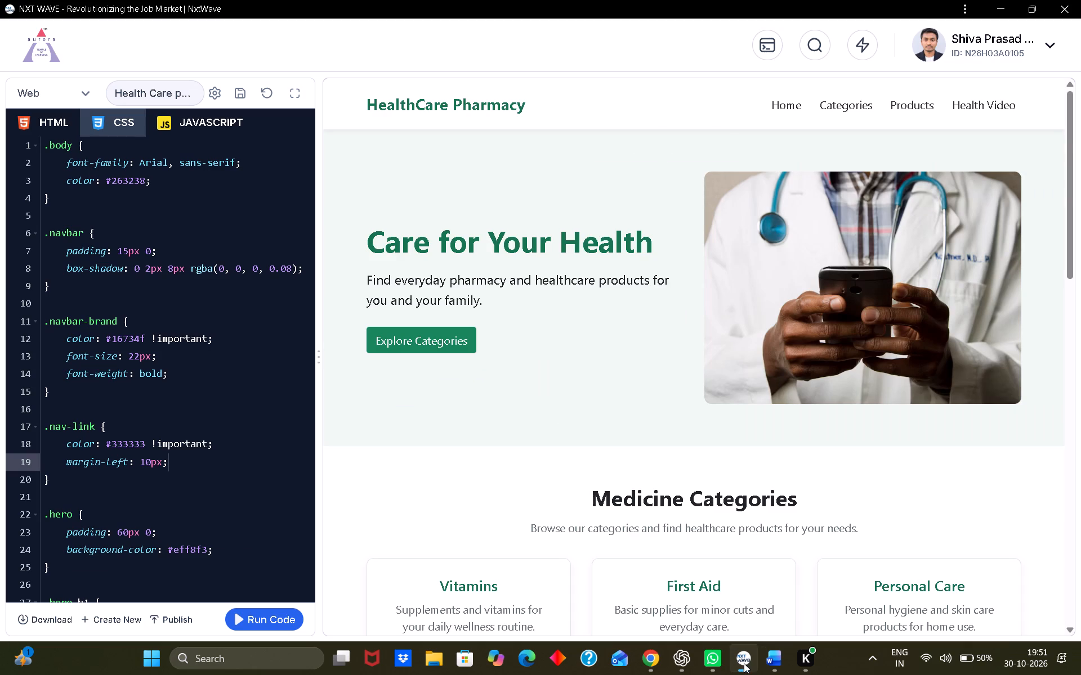
key(Print)
drag(316, 21, 609, 247)
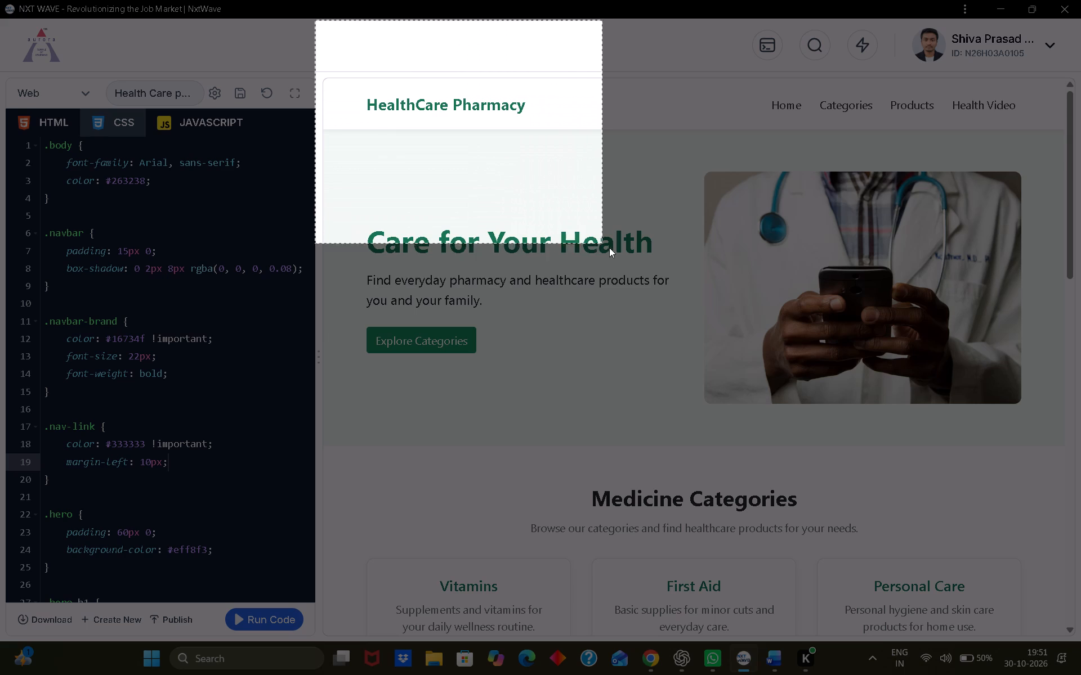
drag(609, 247, 863, 523)
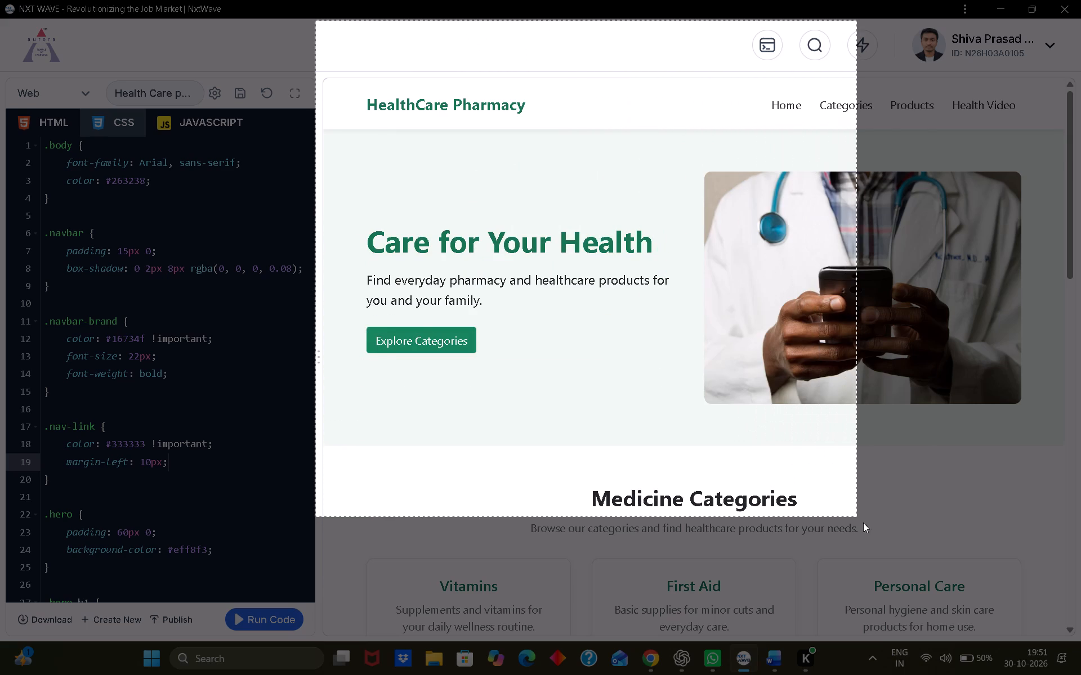
drag(863, 523, 1080, 654)
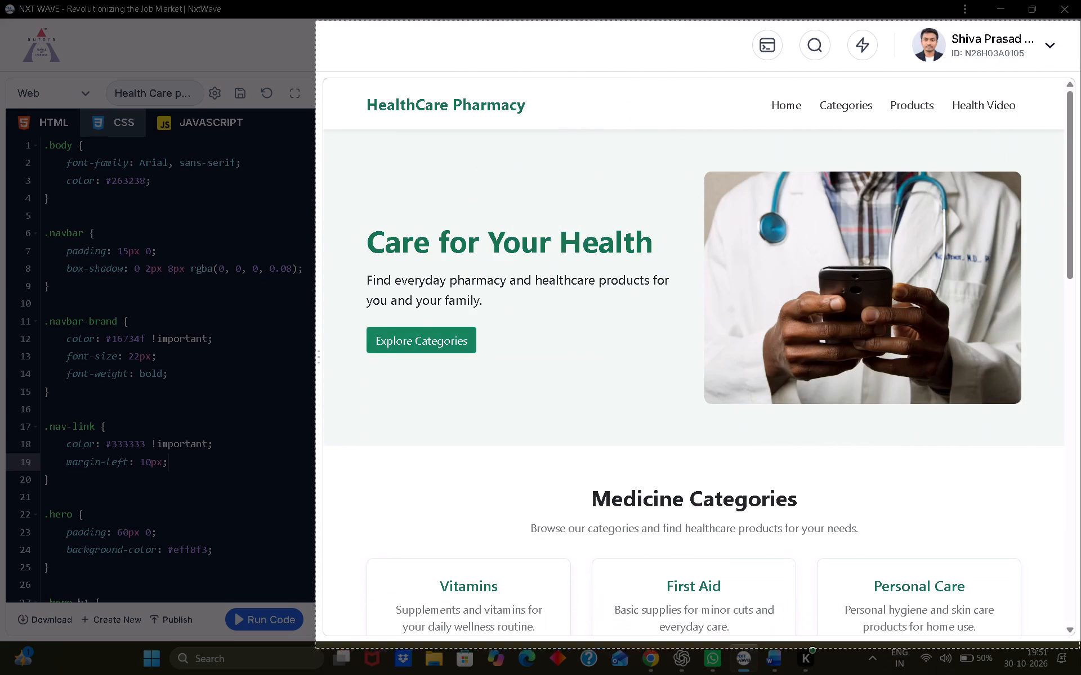
drag(1080, 654, 1080, 641)
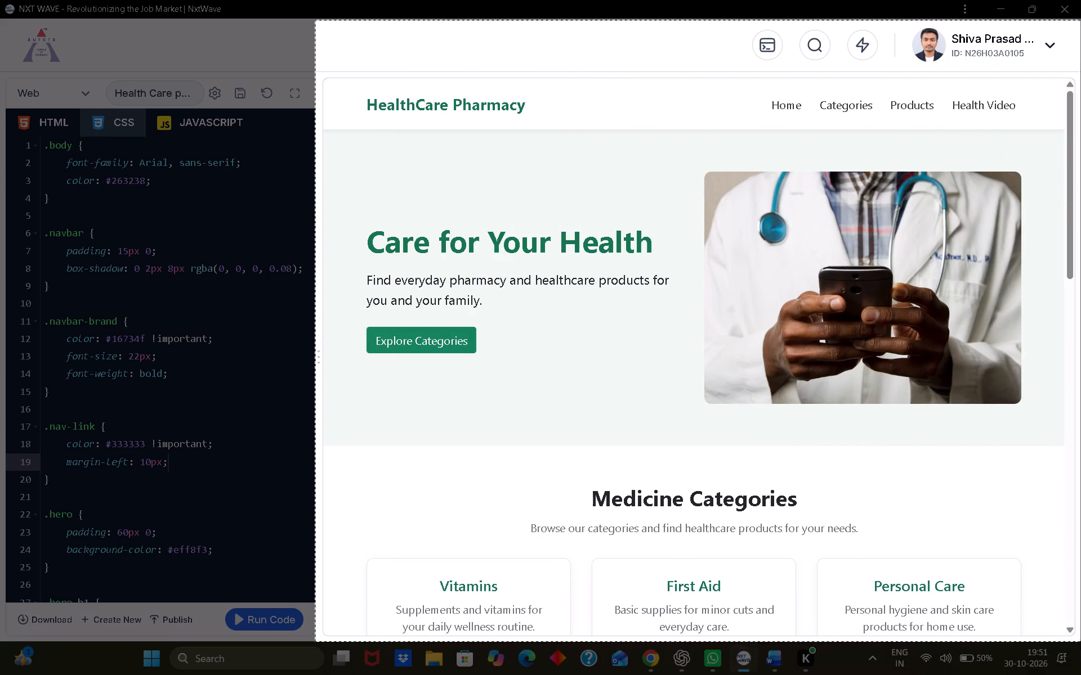
drag(1080, 641, 1080, 643)
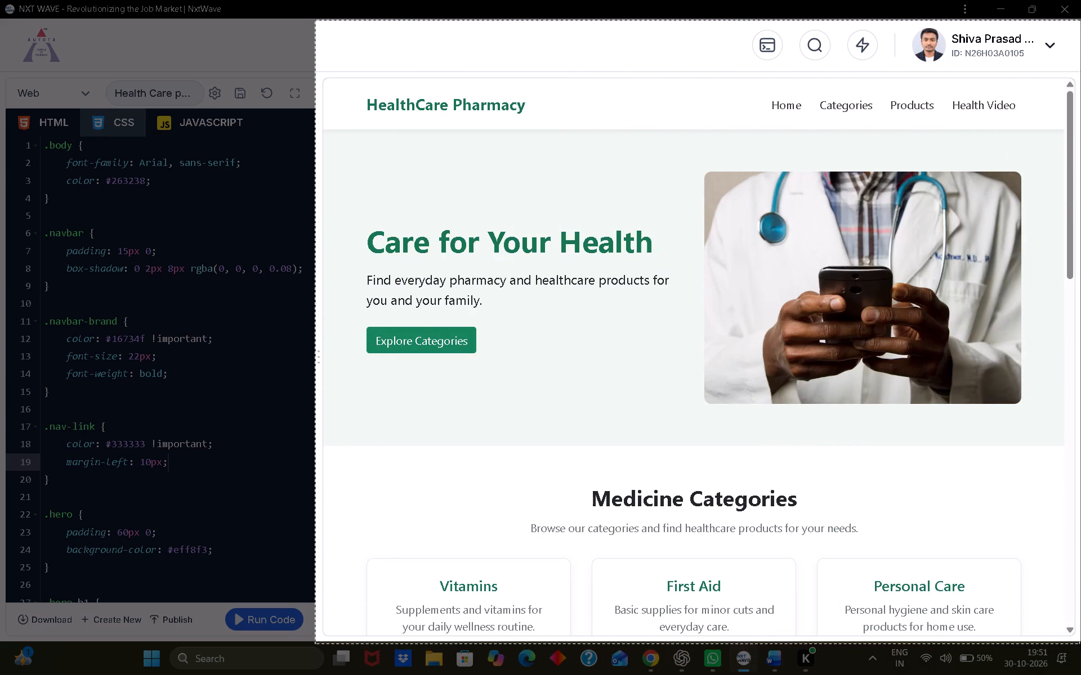
drag(1080, 643, 1080, 645)
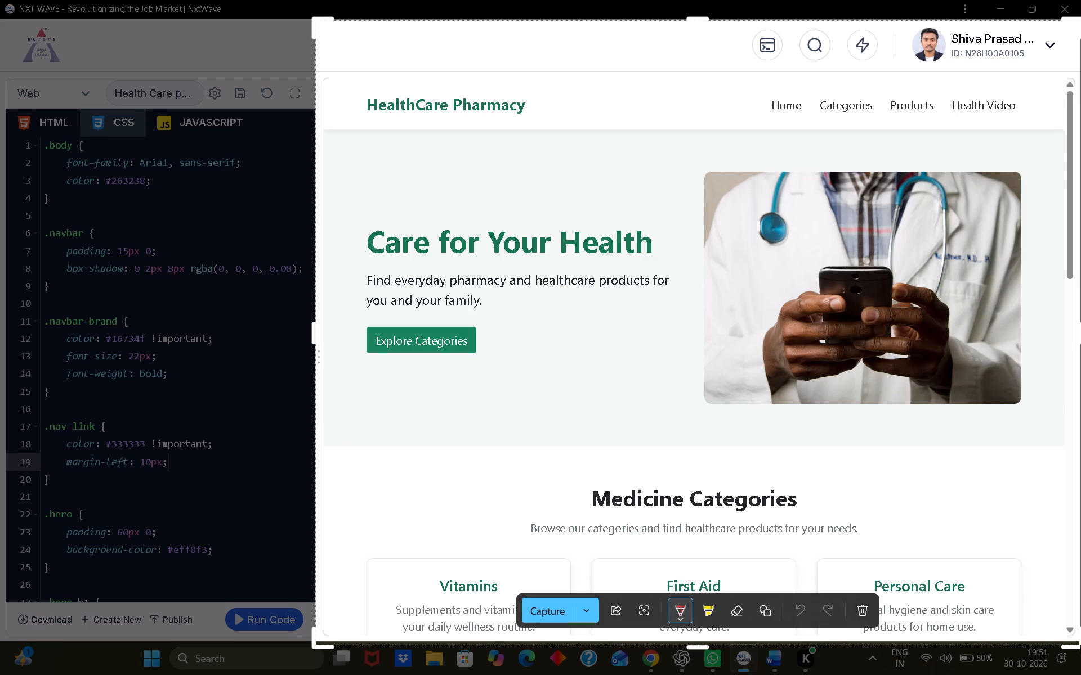
key(ctrl+c)
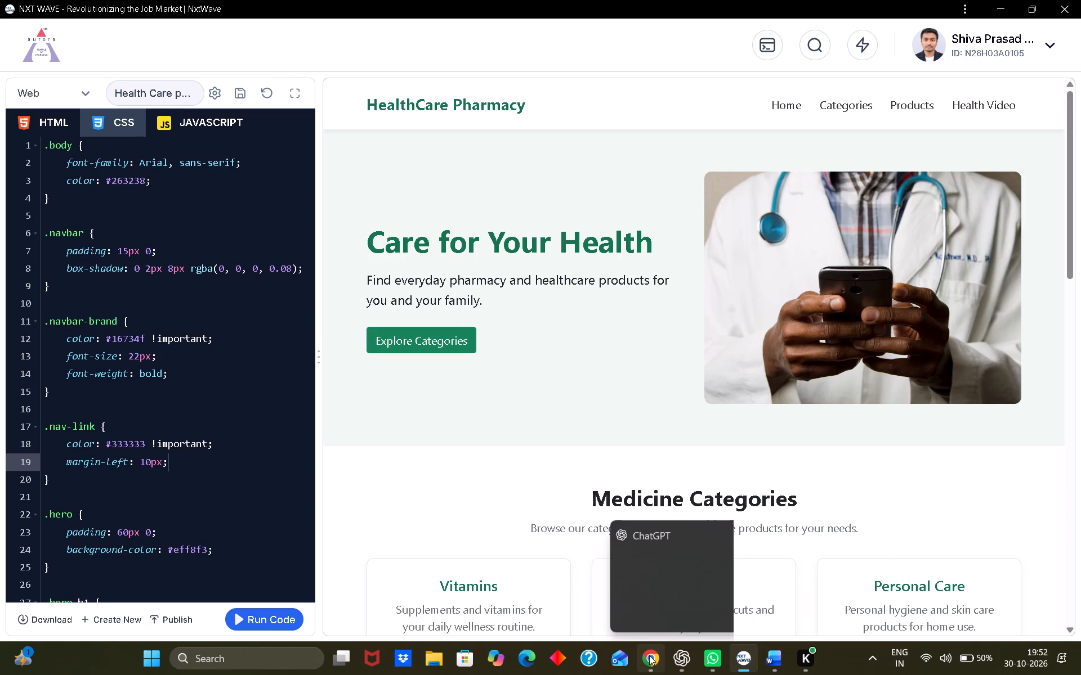
Switch to Word and paste the copied preview screenshot on a new line after the published site's screenshot.
click(784, 665)
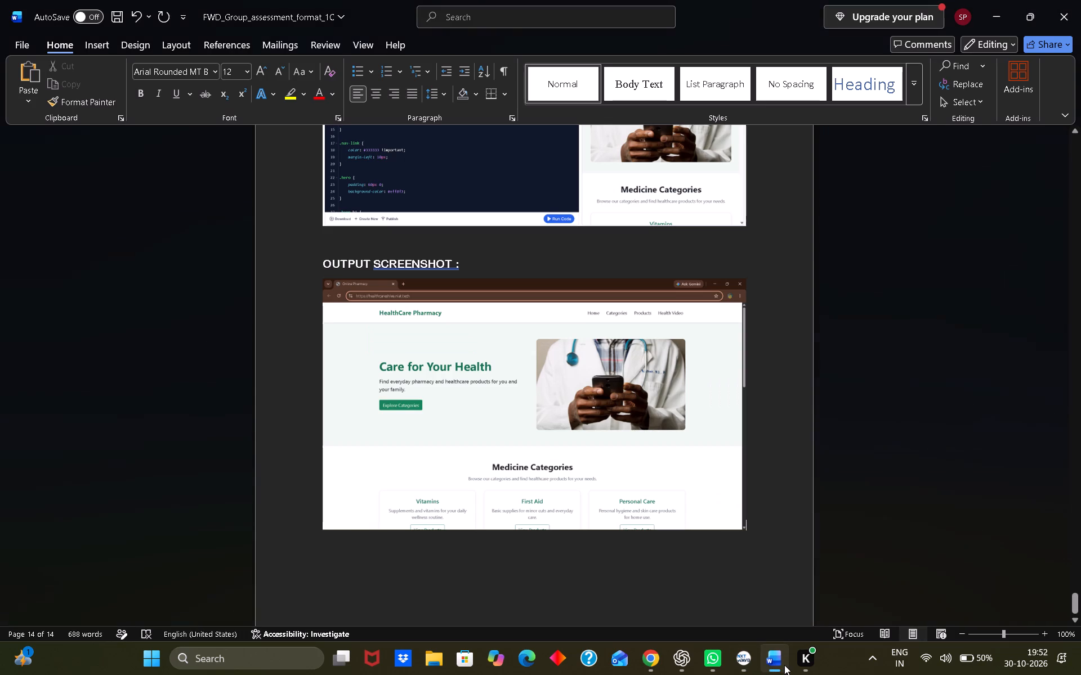
scroll(580, 487, down, 1)
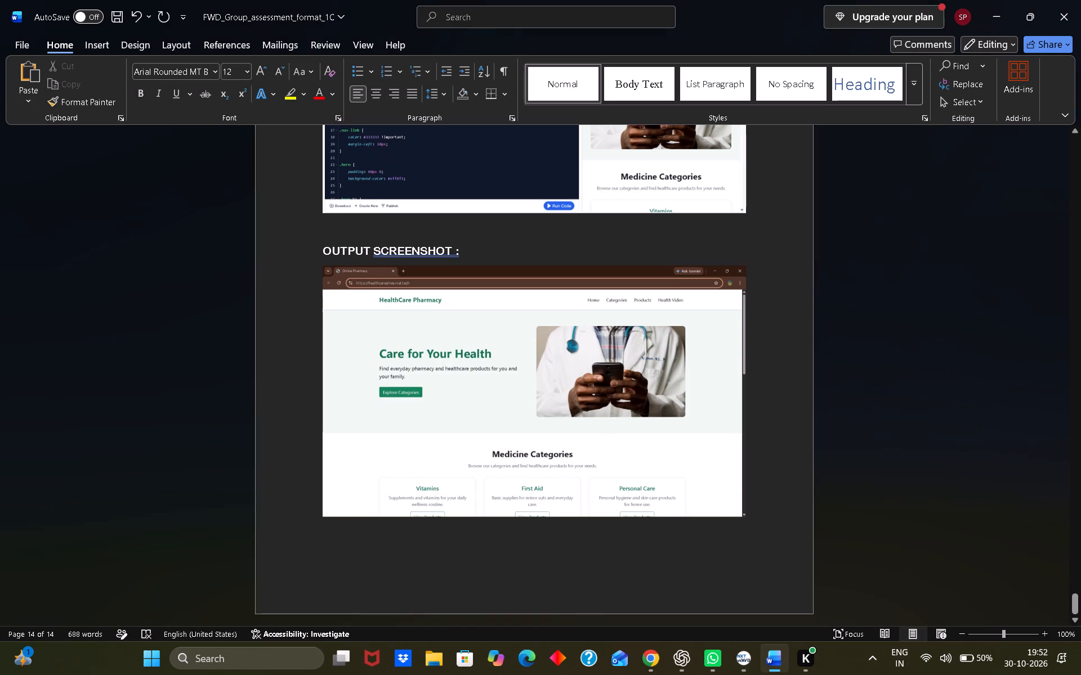
key(Return)
key(ctrl+v)
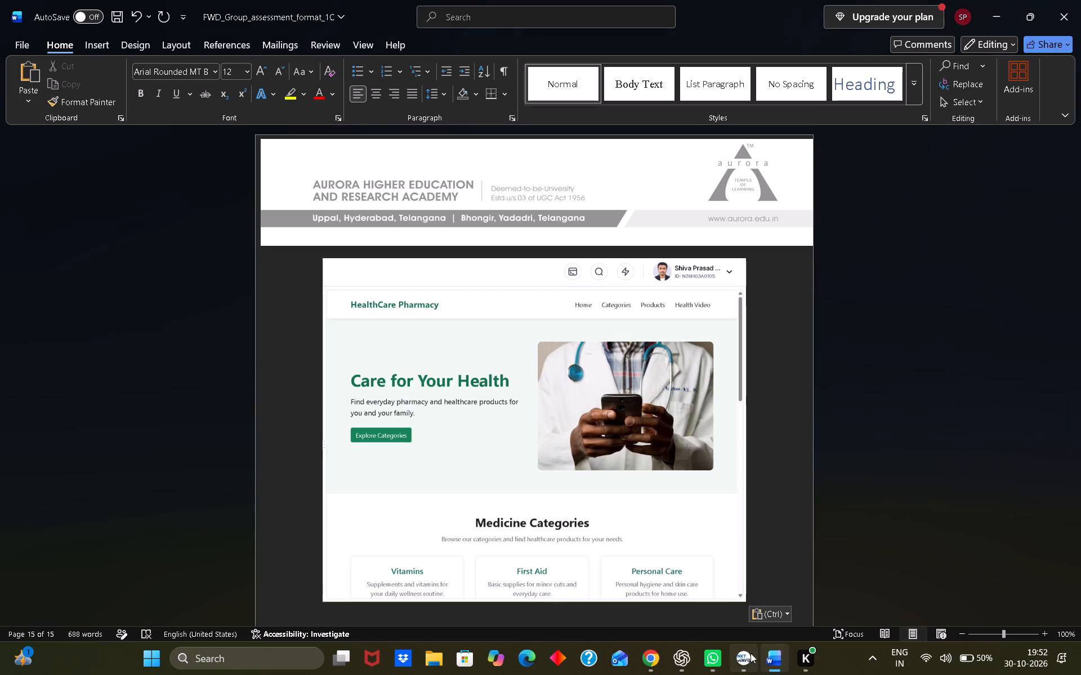
Switch to NxtWave and copy a screenshot of the preview showing the Health and Wellness video section, including the header bar above it.
click(734, 657)
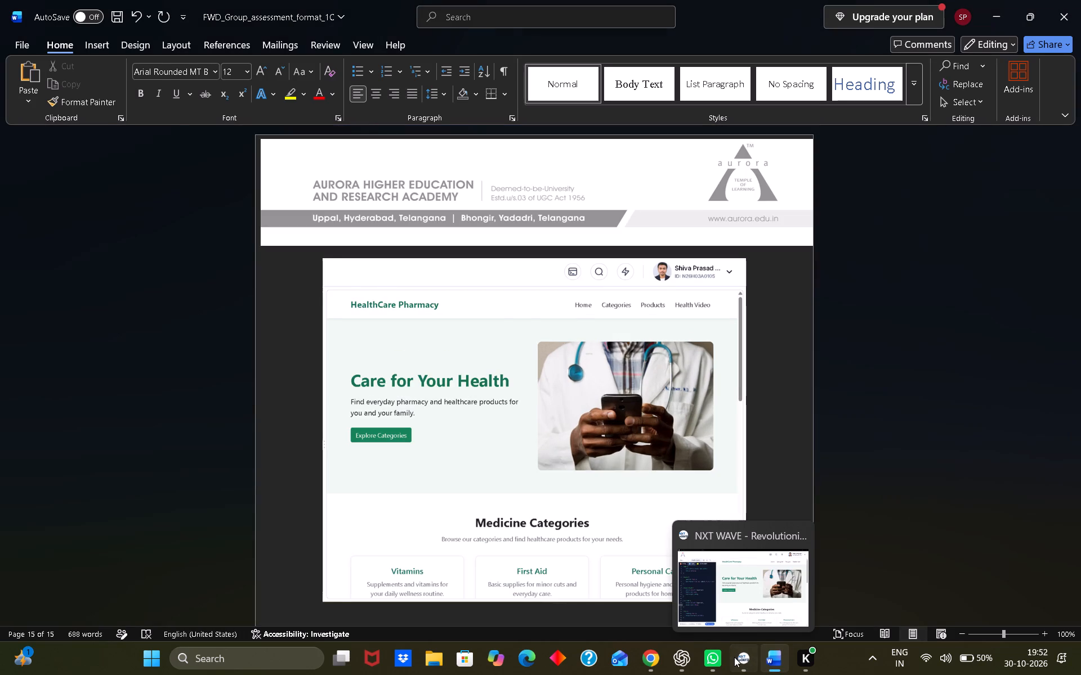
scroll(731, 499, down, 4)
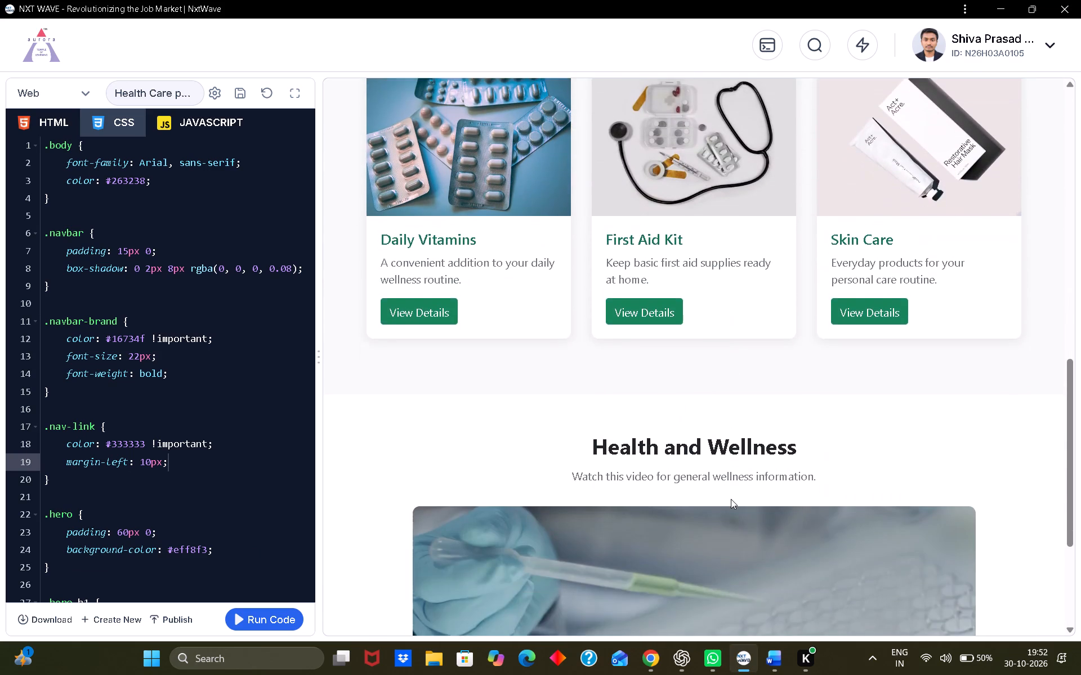
scroll(731, 499, down, 7)
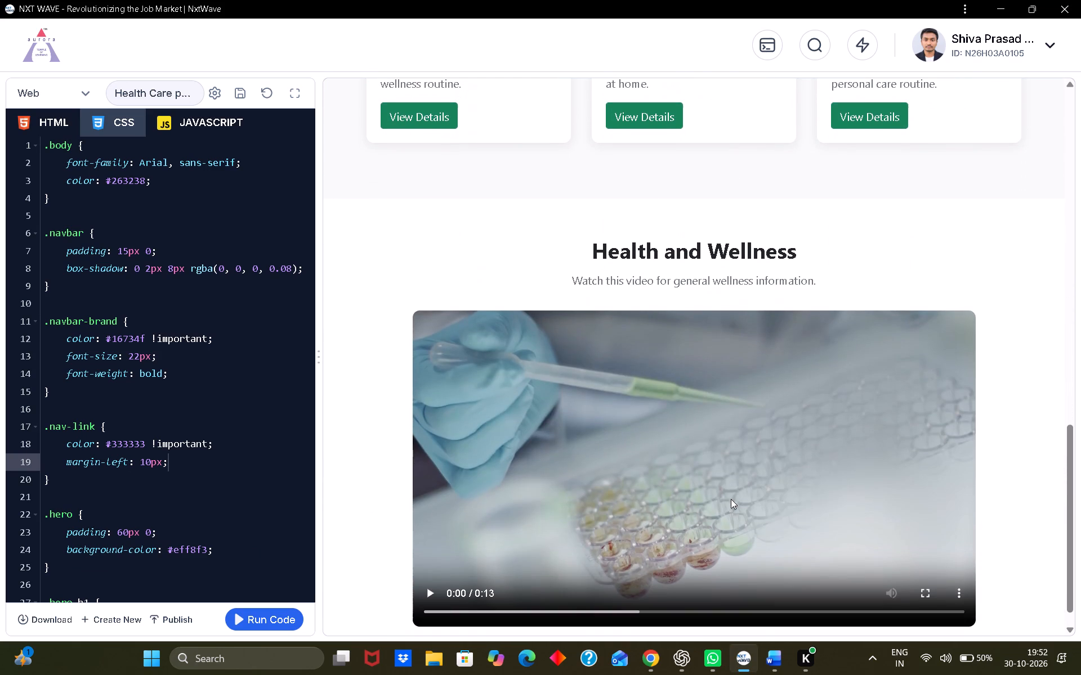
scroll(731, 499, down, 1)
scroll(731, 499, up, 1)
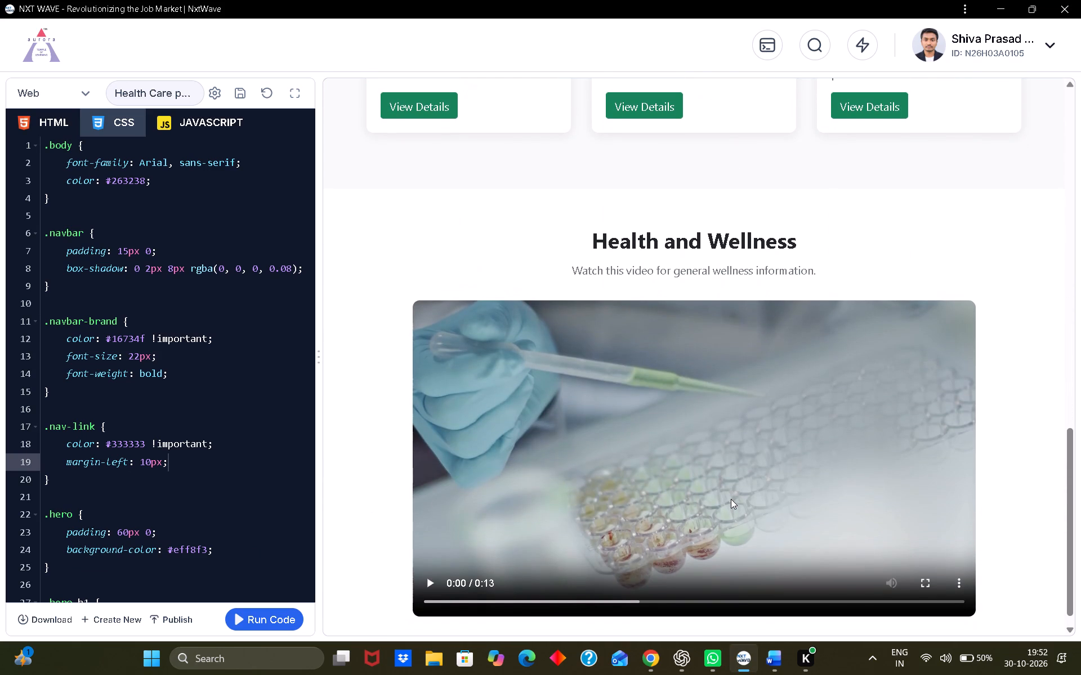
scroll(731, 499, up, 1)
key(Print)
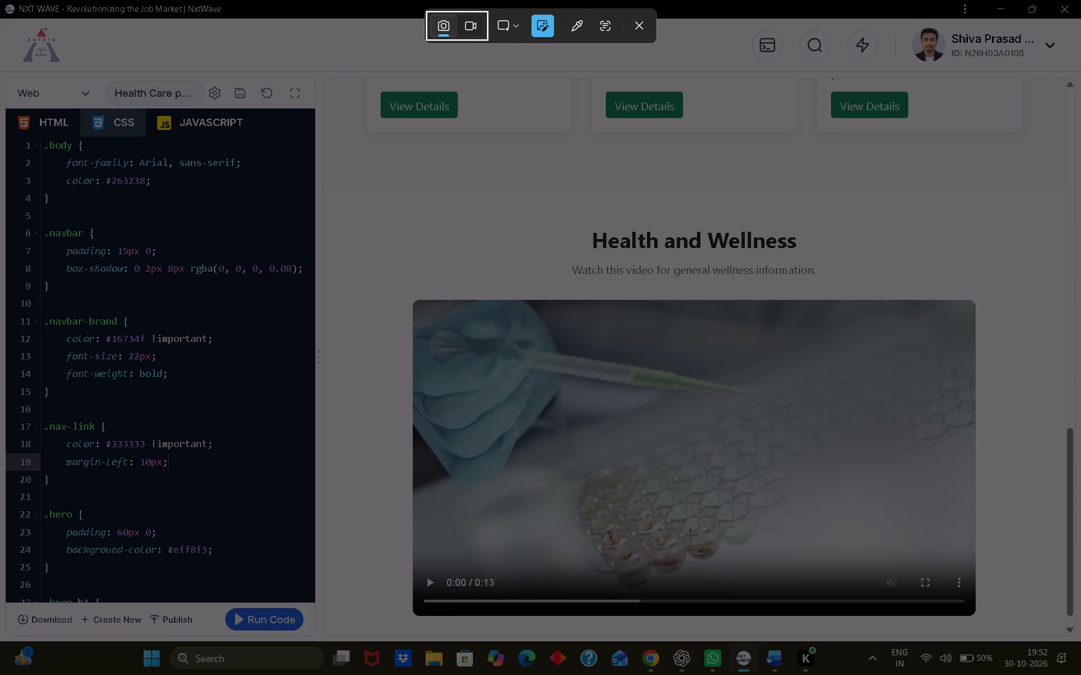
drag(321, 24, 704, 317)
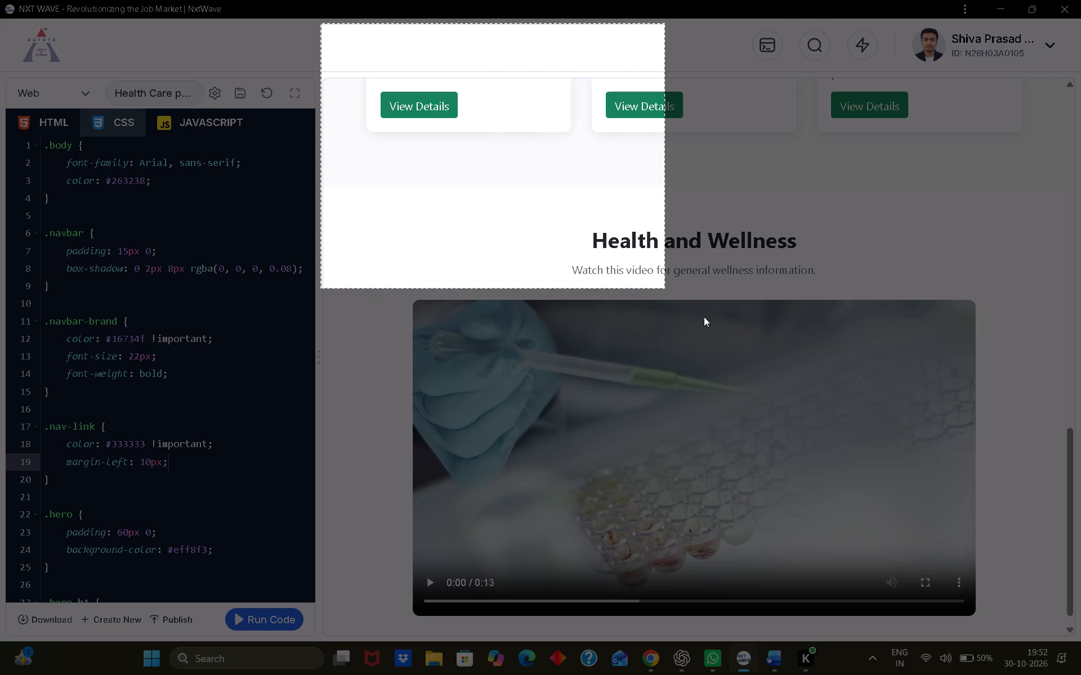
drag(704, 317, 1080, 667)
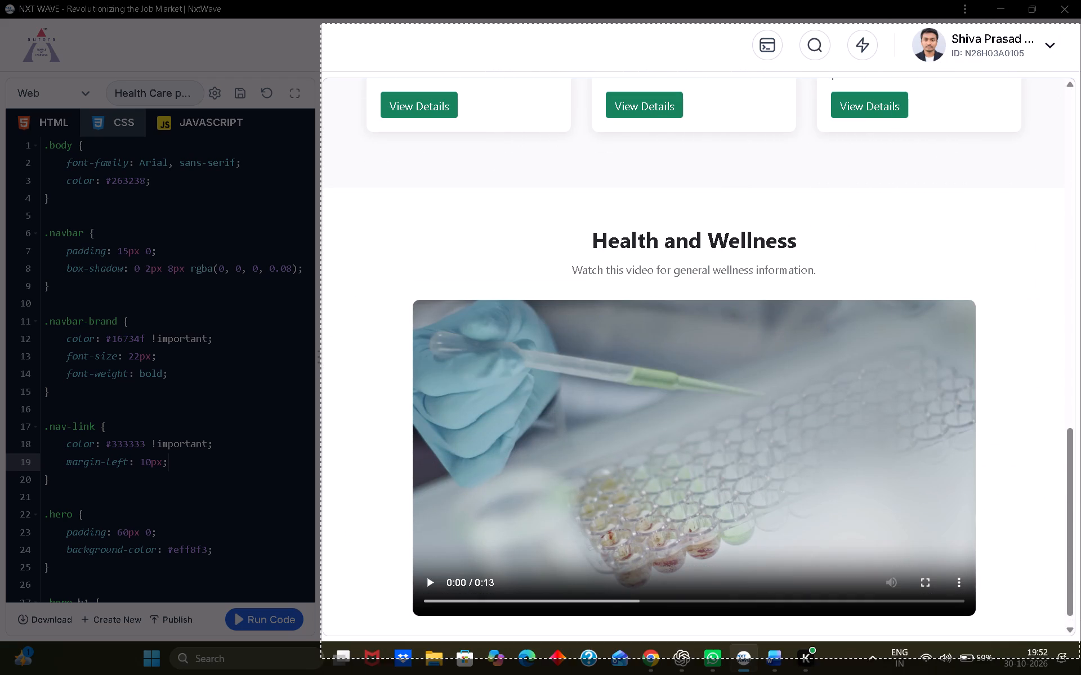
drag(1080, 667, 1080, 642)
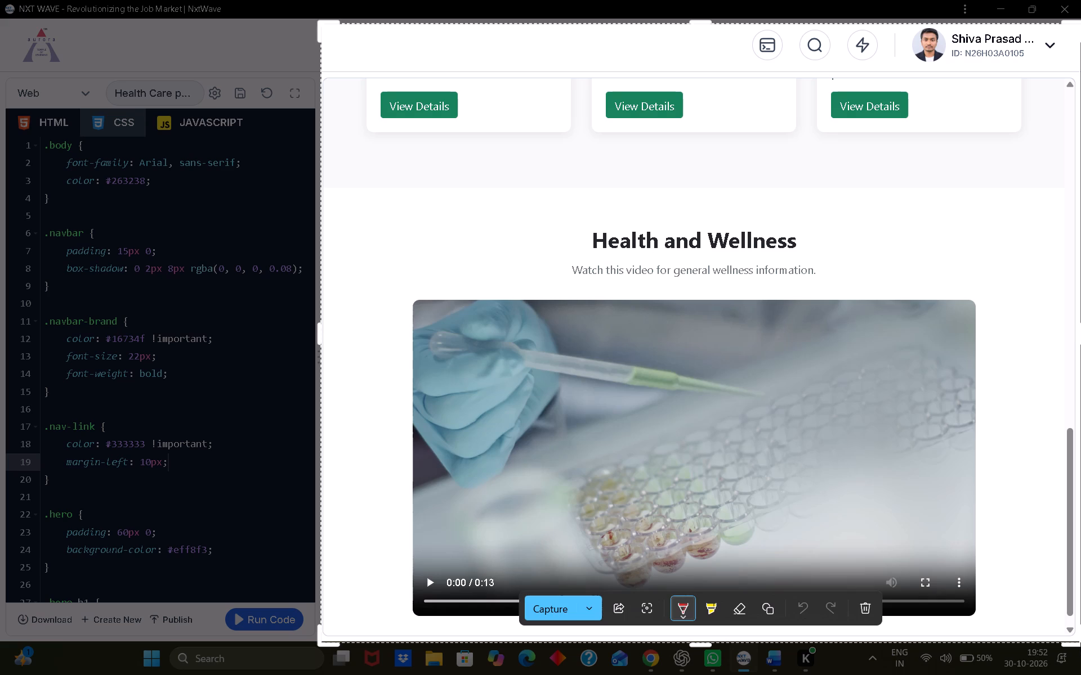
key(ctrl+c)
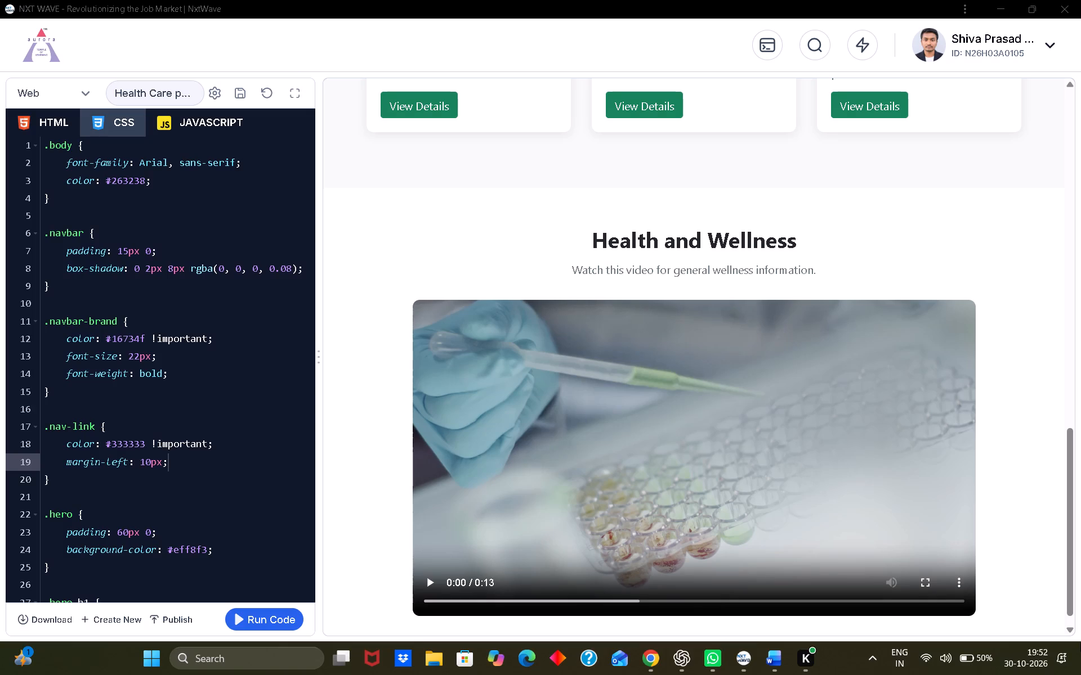
Switch to Word and start a new line below the last pasted preview screenshot for the copied video section screenshot.
click(785, 661)
scroll(539, 500, down, 2)
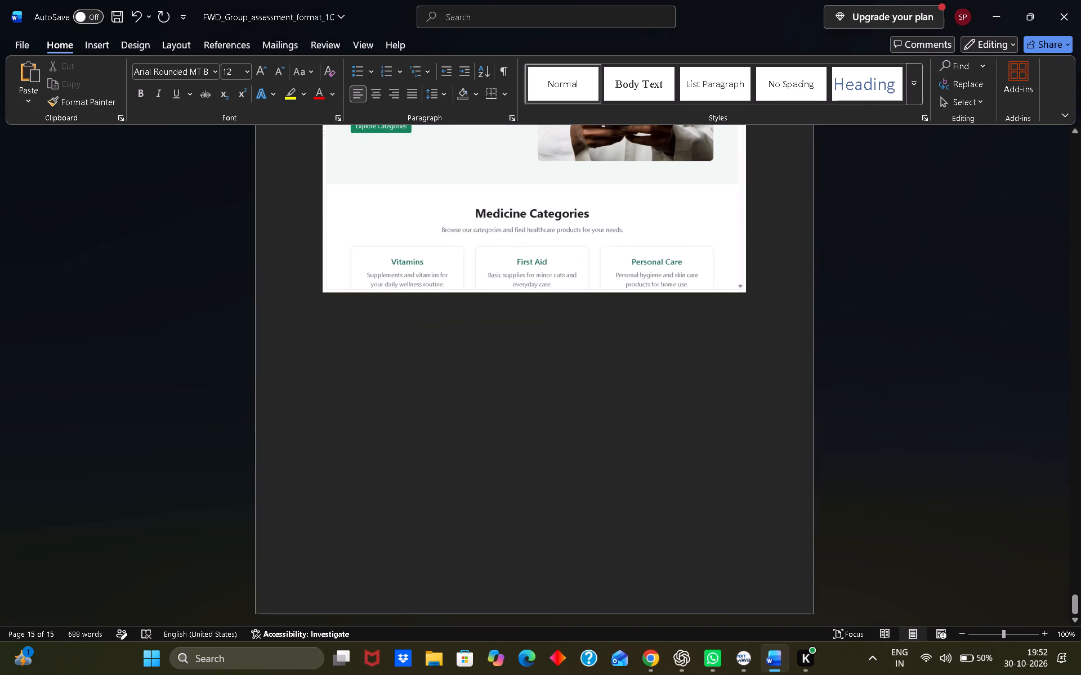
key(Return)
Paste the copied Health and Wellness video section screenshot on the new line below the last preview screenshot.
key(ctrl+v)
scroll(765, 278, down, 4)
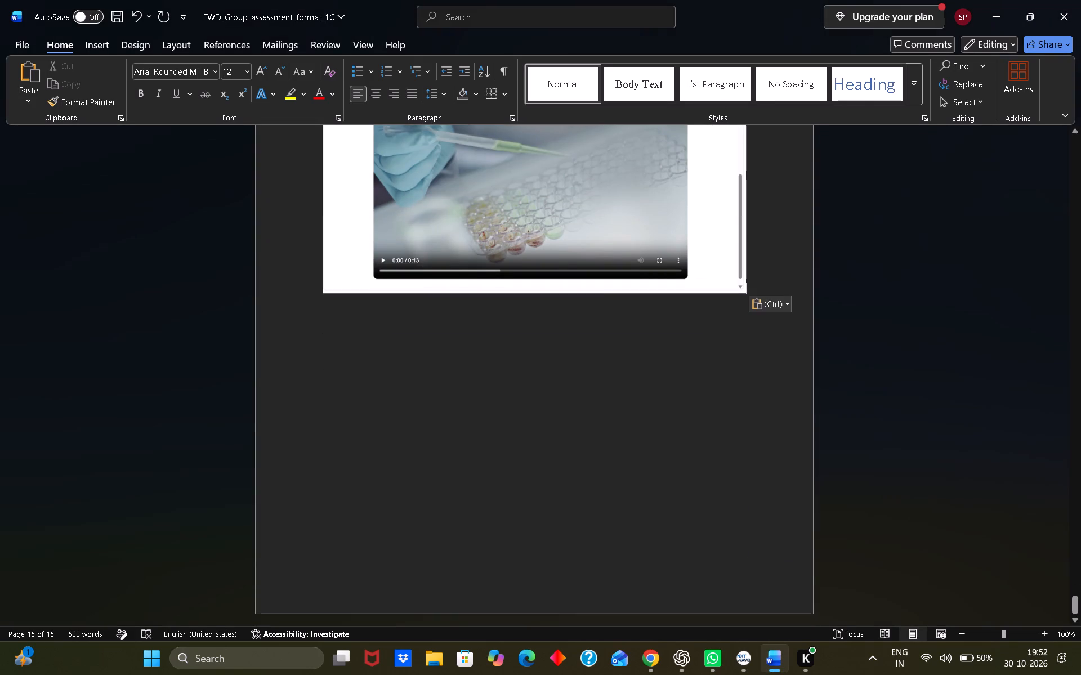
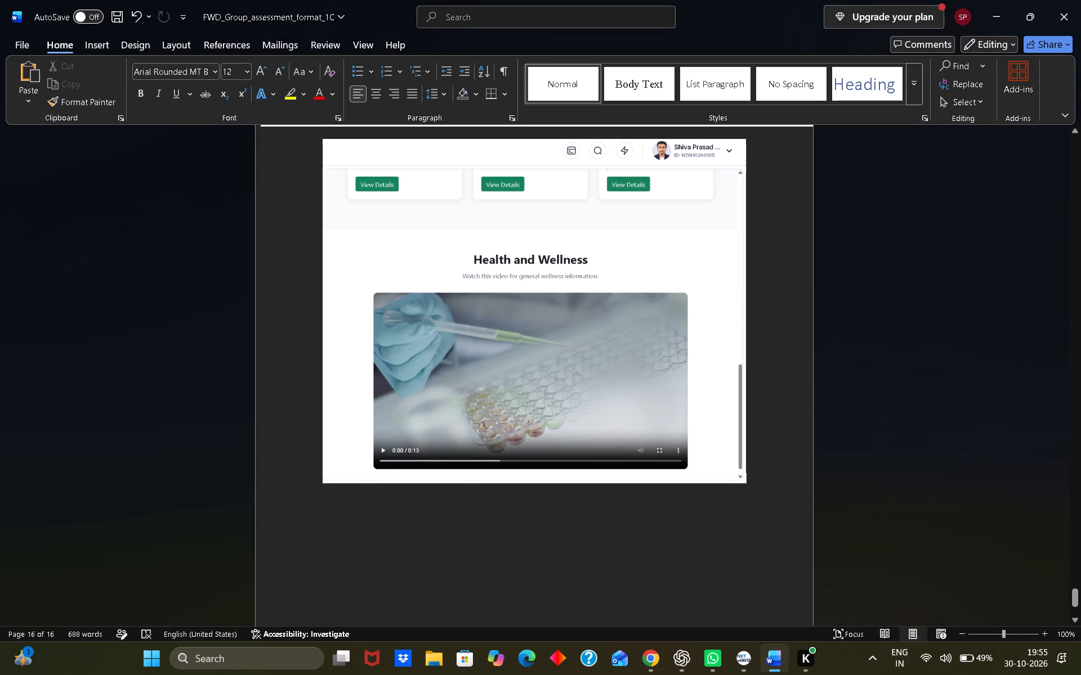
key(Return)
key(Return)
text(CODE EXPL)
text(ANATION)
key(space)
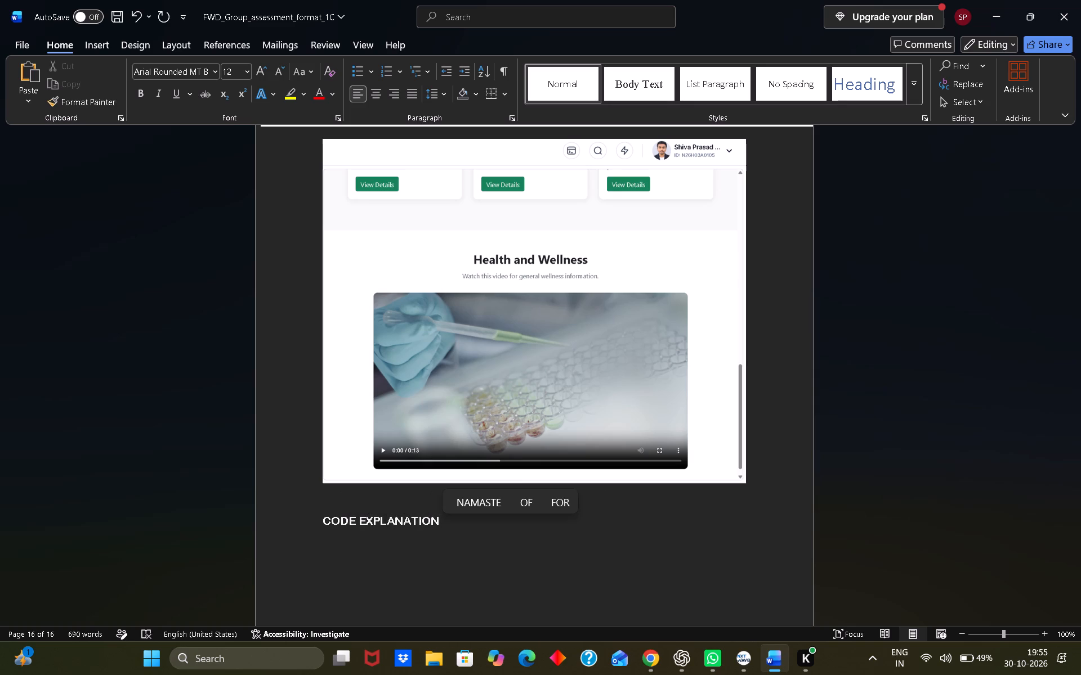
key(shift+colon)
key(Return)
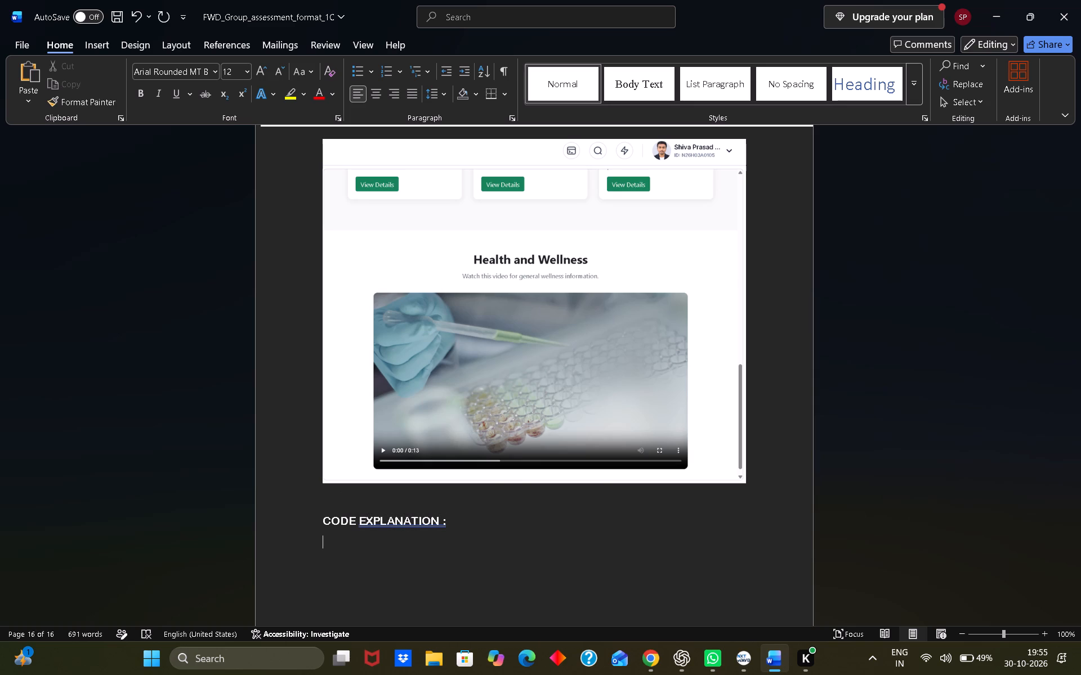
key(ctrl+v)
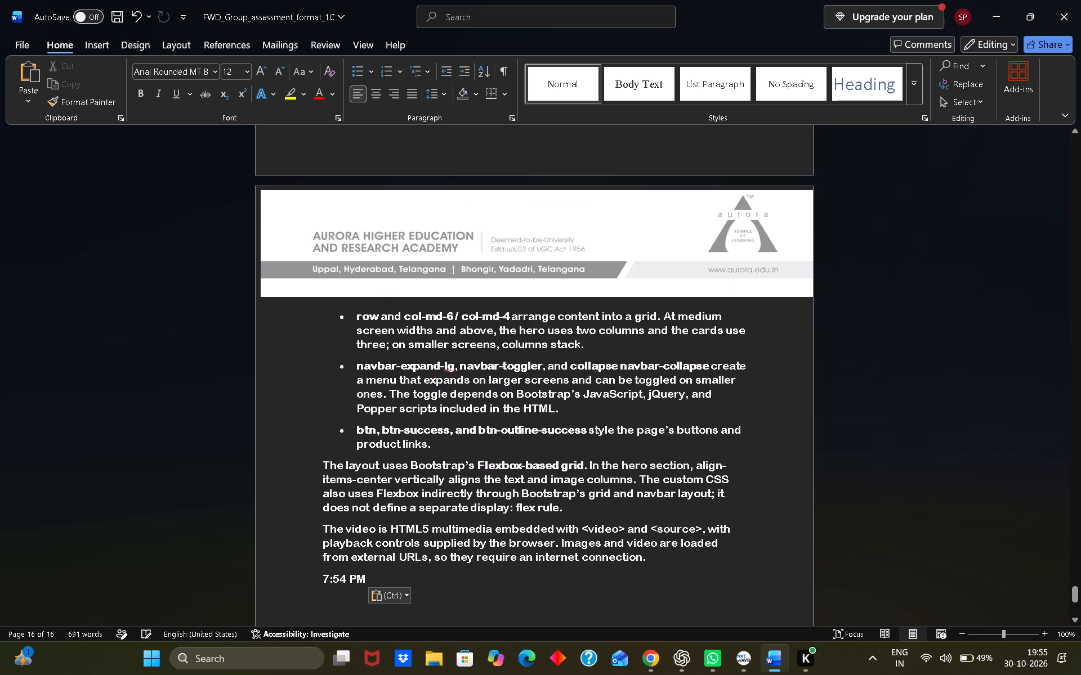
Delete the stray "7:54 PM" timestamp line at the end of the pasted code explanation.
scroll(492, 494, up, 5)
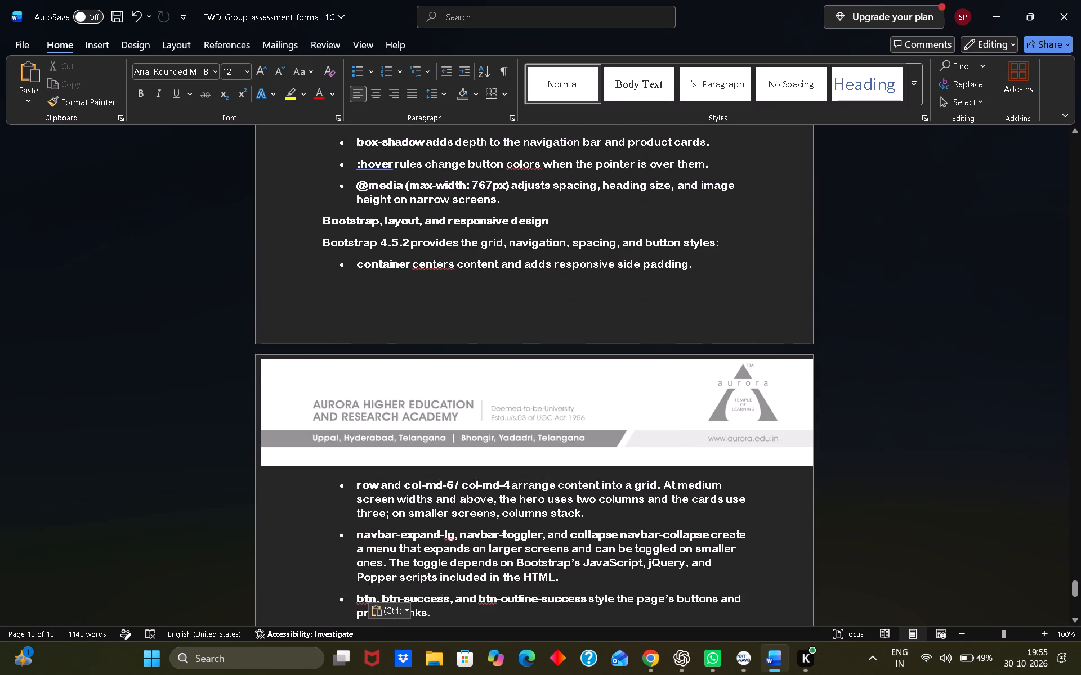
scroll(492, 494, up, 17)
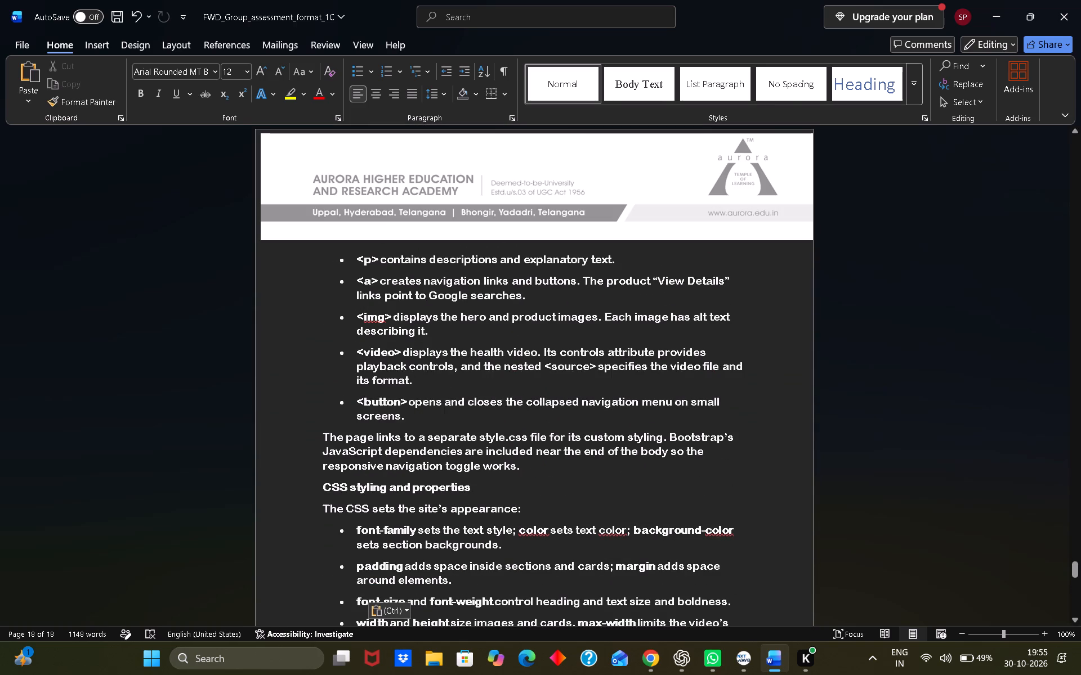
scroll(571, 489, up, 7)
scroll(571, 491, down, 9)
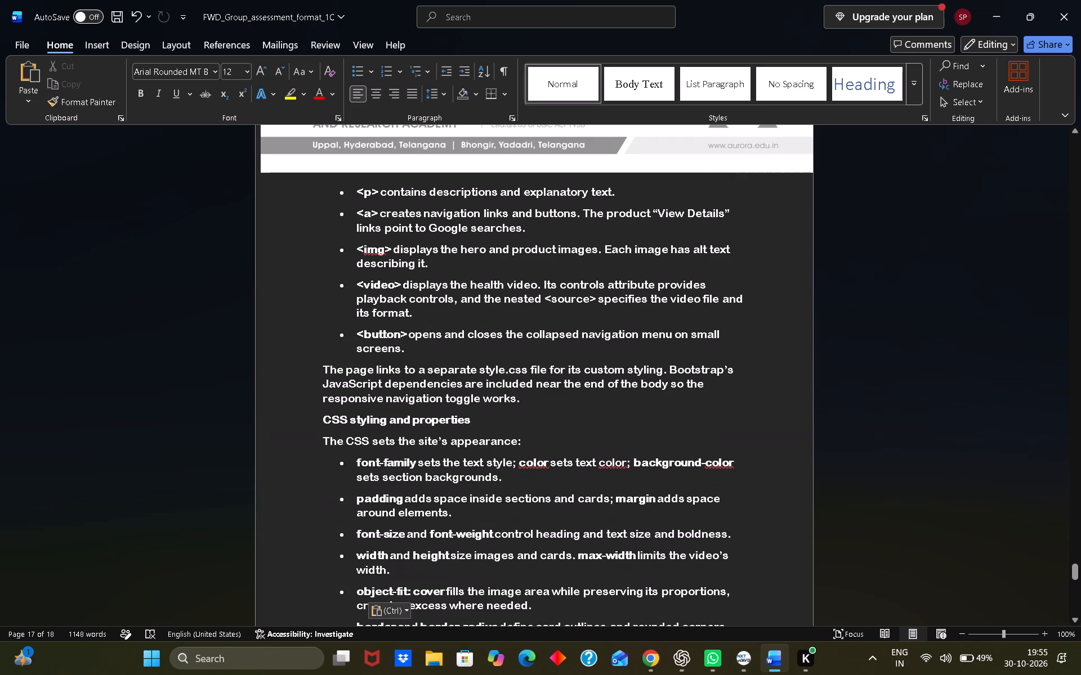
scroll(580, 517, down, 18)
scroll(577, 639, down, 14)
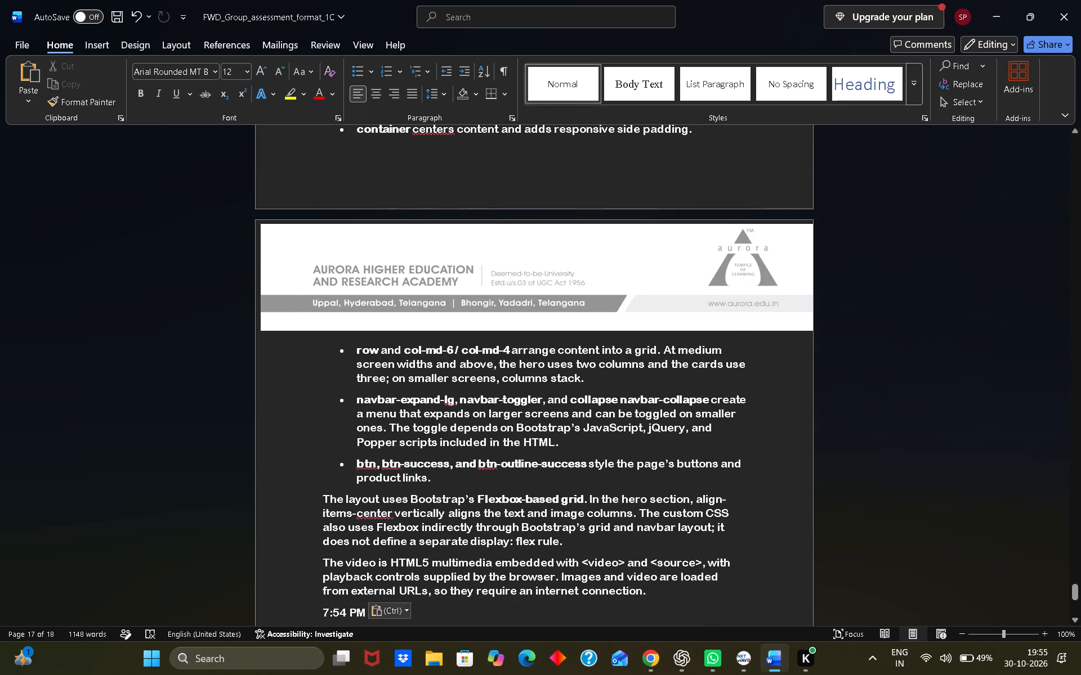
scroll(762, 394, down, 7)
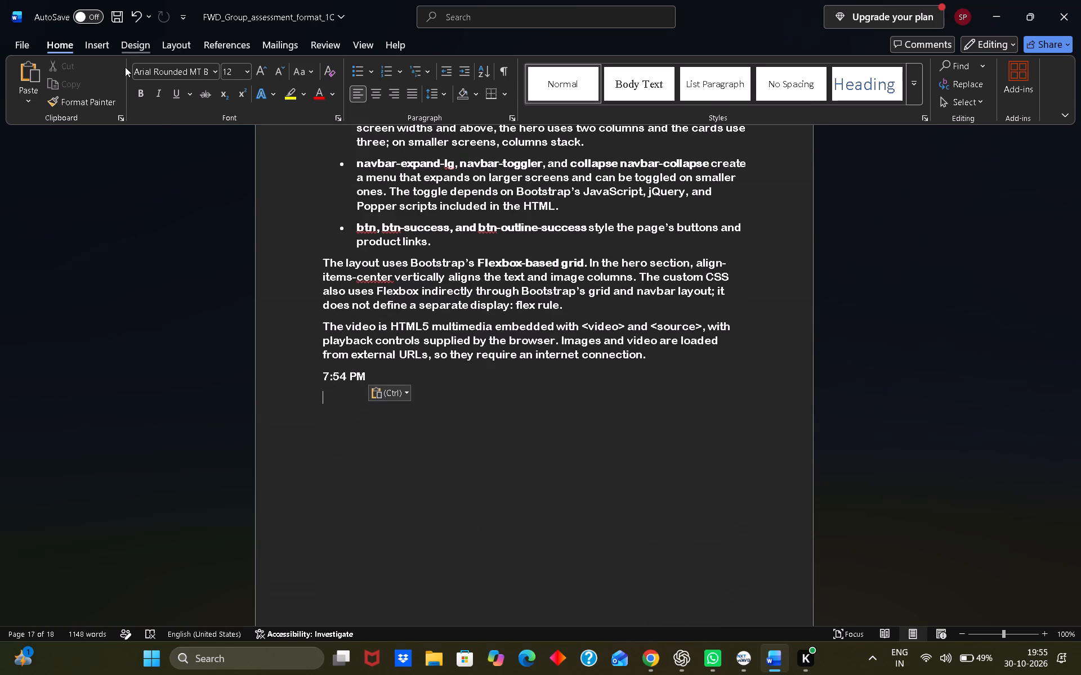
click(371, 379)
key(BackSpace)
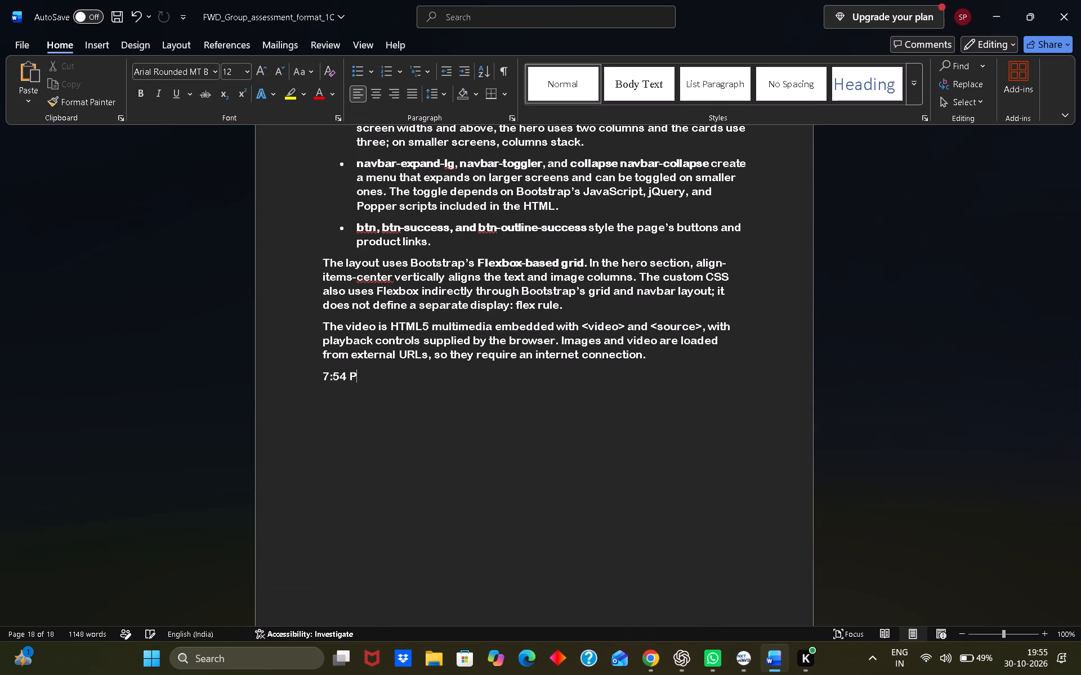
key(BackSpace)
key(BackSpace)
key(BackSpace)
key(BackSpace)
key(BackSpace)
key(BackSpace)
key(BackSpace)
Review the pasted code explanation from its last paragraph back up to the CODE EXPLANATION heading.
scroll(481, 269, up, 2)
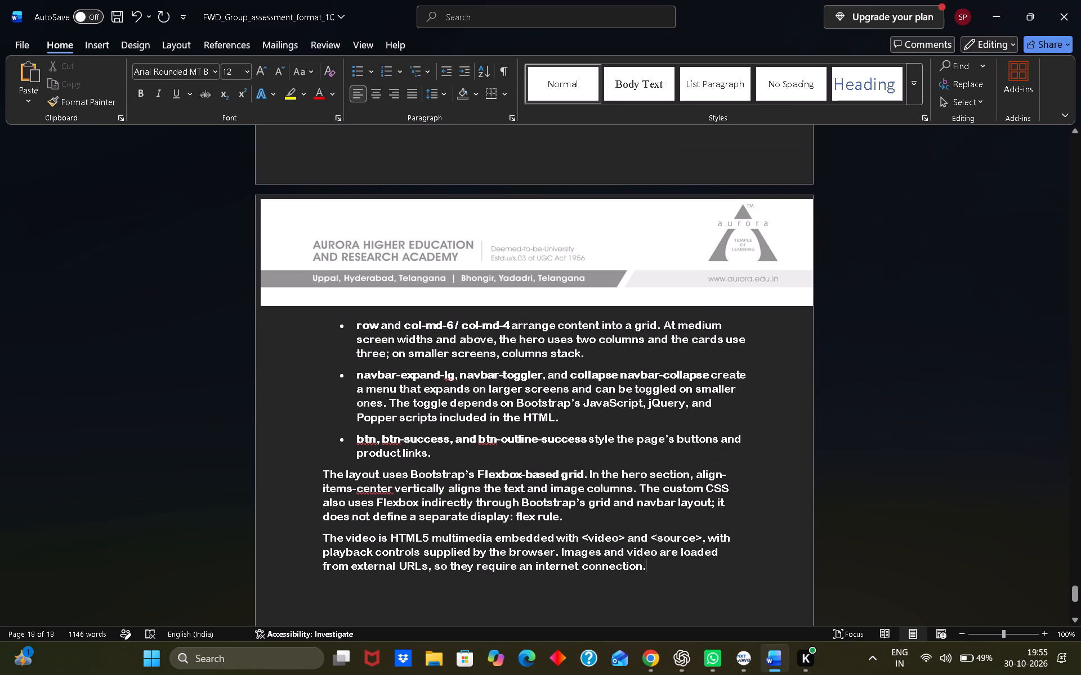
scroll(481, 269, up, 4)
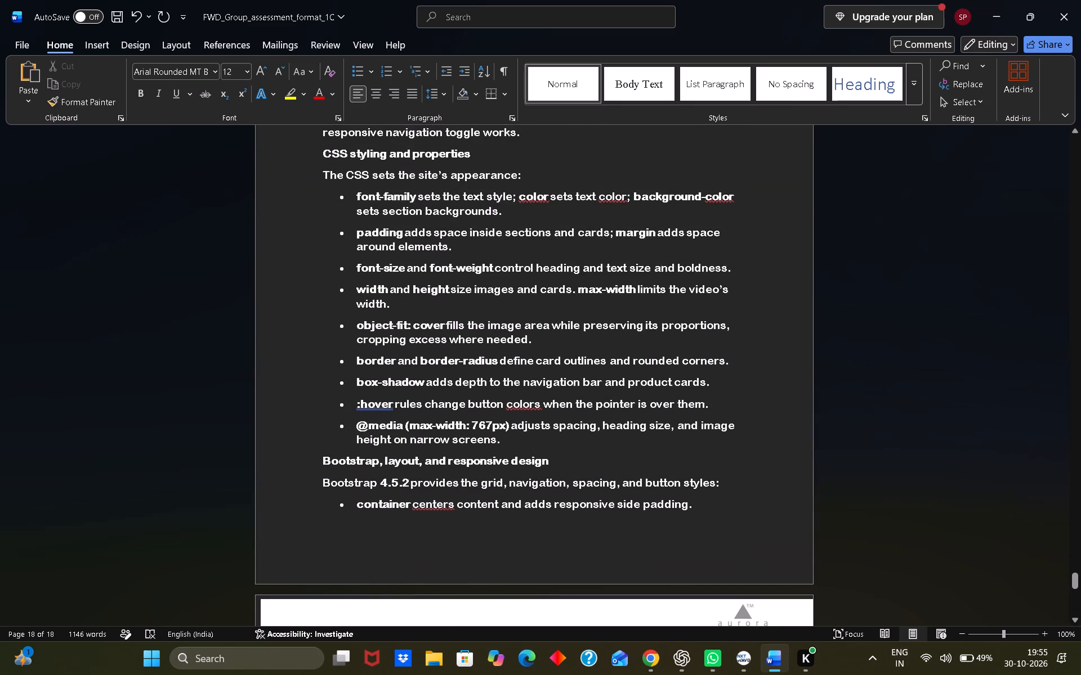
scroll(481, 269, up, 6)
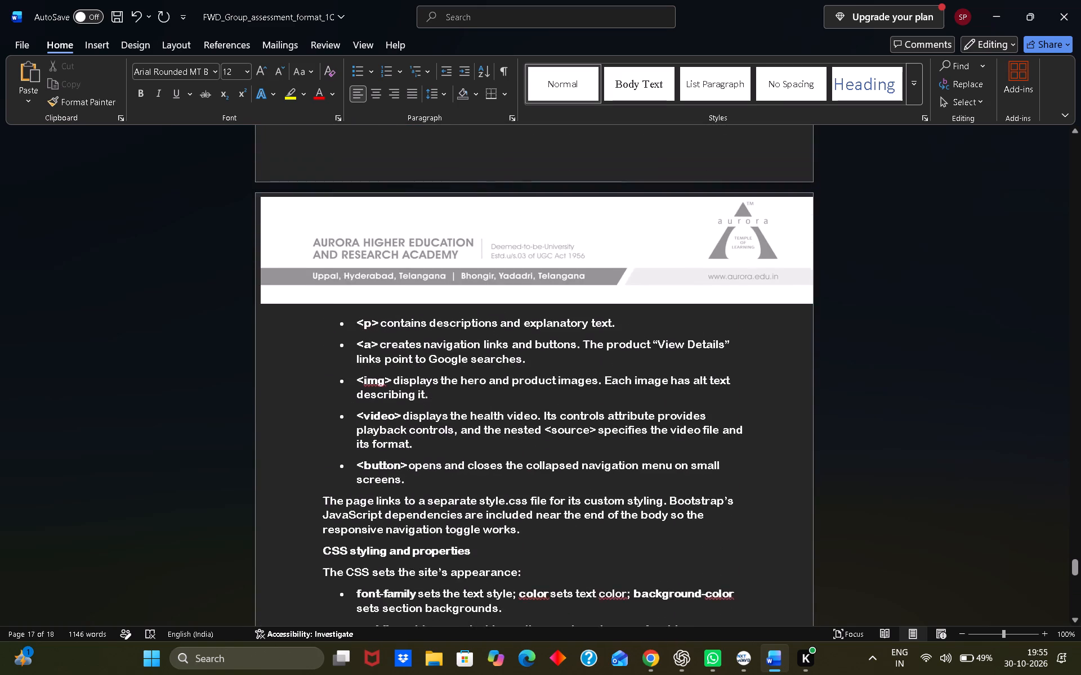
scroll(481, 269, up, 4)
scroll(481, 269, down, 1)
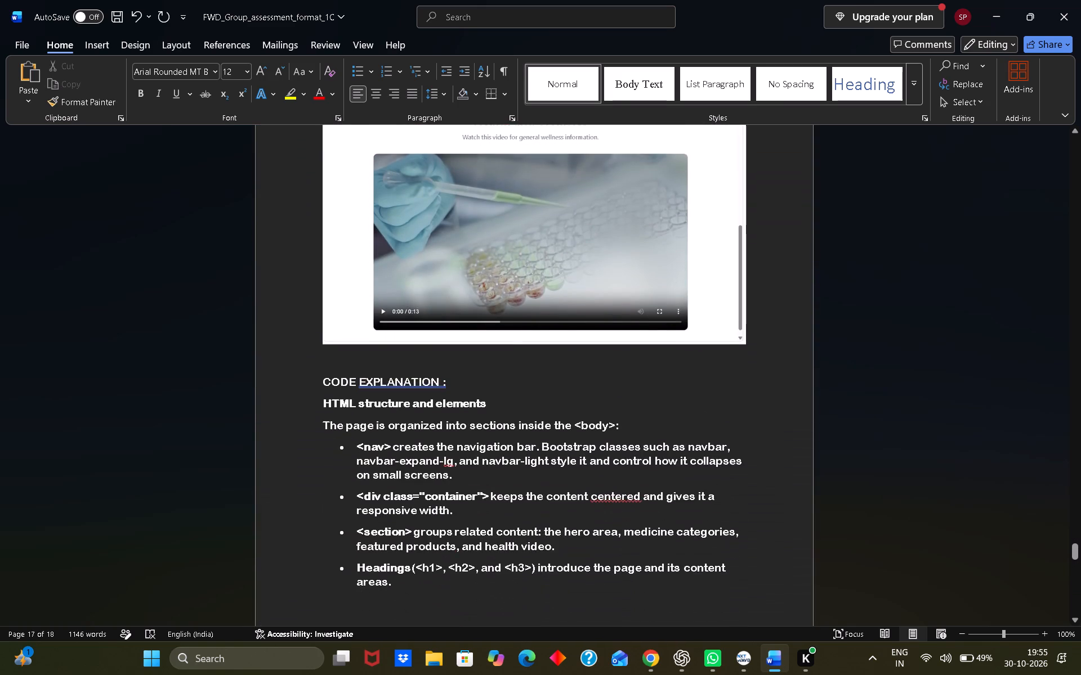
scroll(481, 269, down, 6)
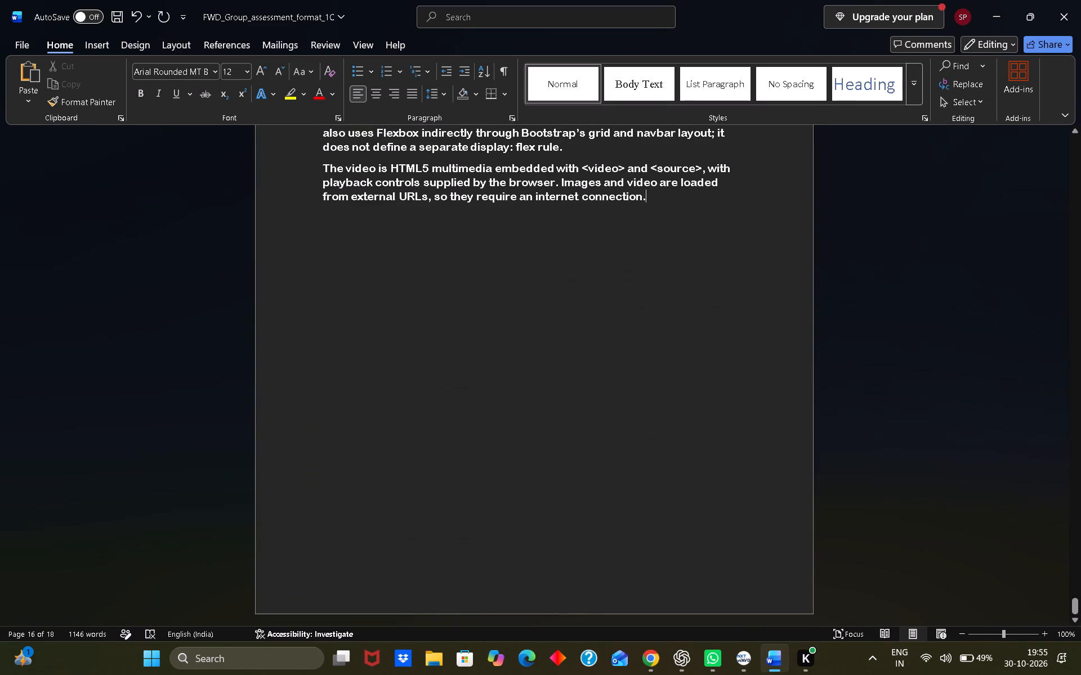
Add the heading "WEBSITE URL ;" after a blank line below the code explanation, and start a new line under it.
click(660, 208)
key(Return)
key(Return)
text(WEBSITE)
key(space)
text(URL)
key(space)
text(;)
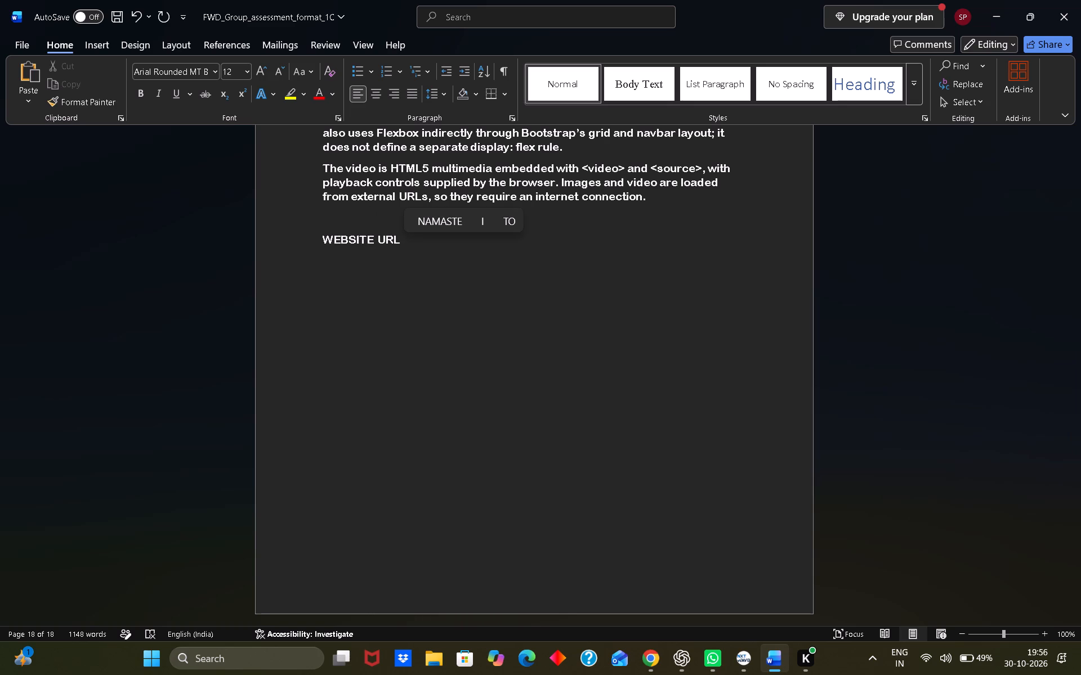
key(space)
key(Return)
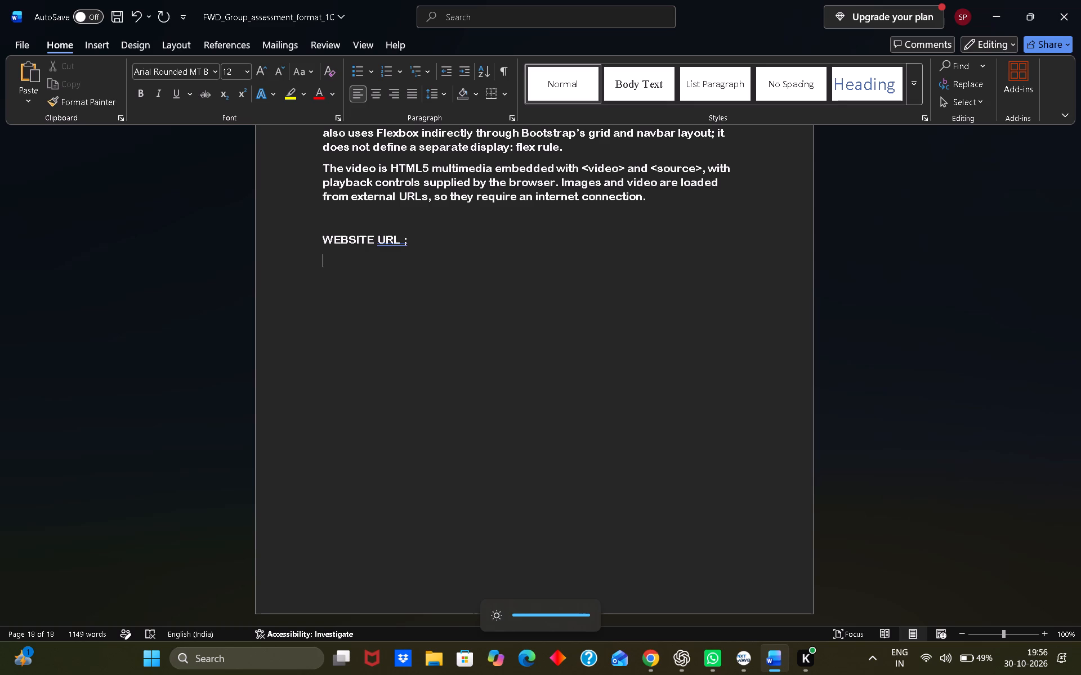
Switch to Chrome and look over the published pharmacy site's Medicine Categories and Featured Products sections.
key(alt+Tab)
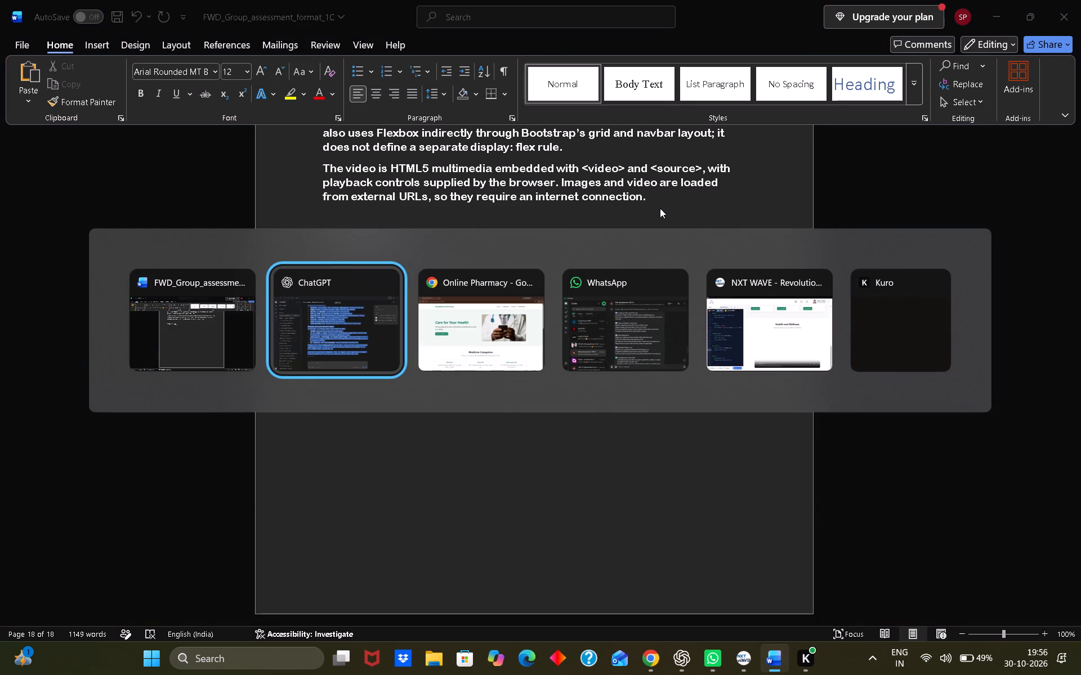
key(alt+Tab)
scroll(704, 248, down, 5)
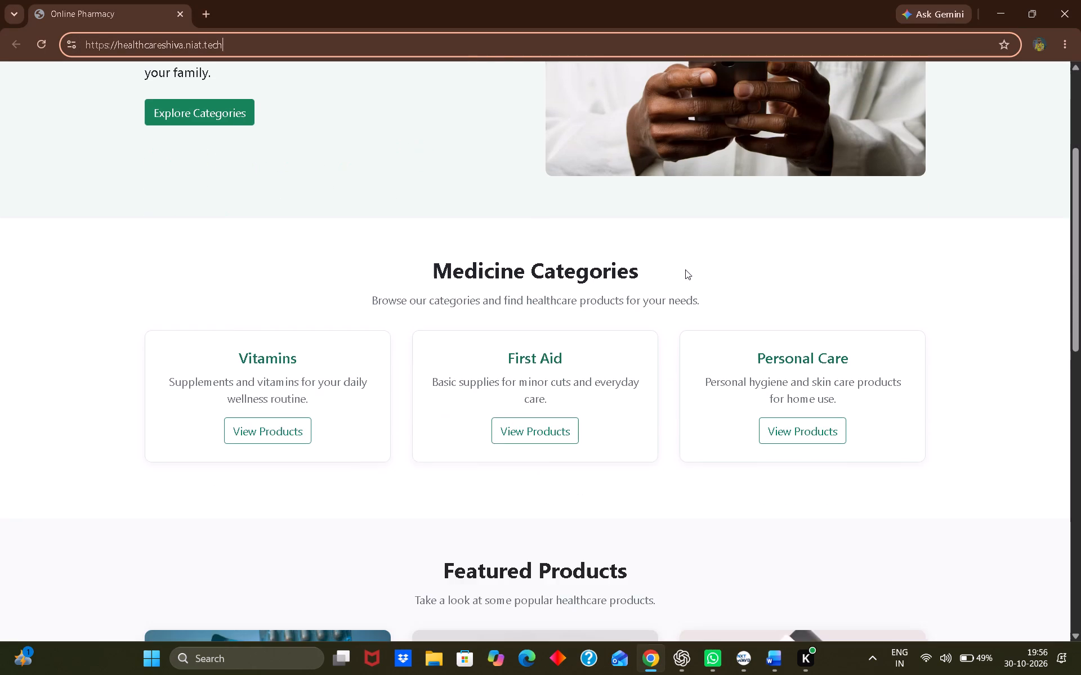
scroll(685, 269, down, 17)
scroll(685, 269, up, 7)
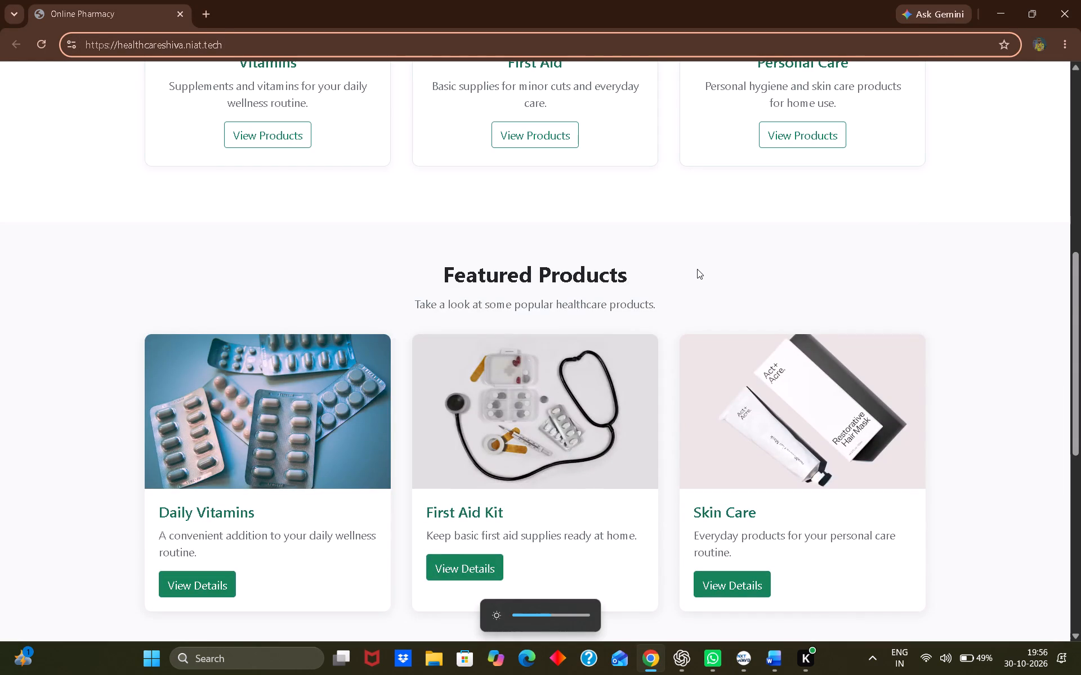
Switch from Chrome to WhatsApp.
key(alt+Tab)
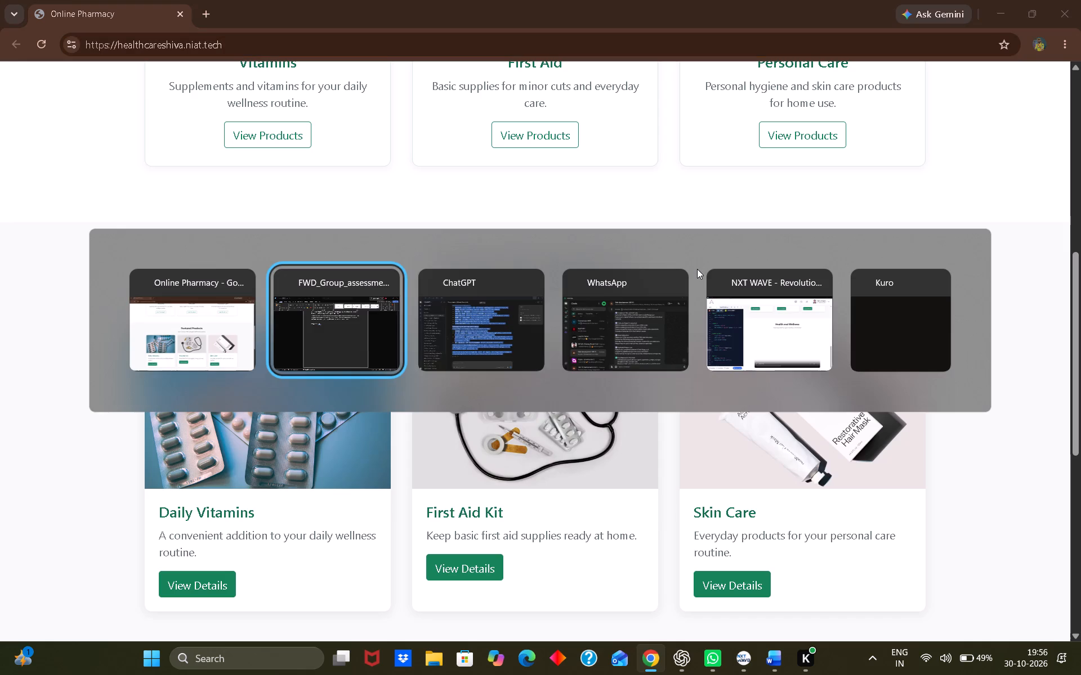
key(alt+Tab)
key(alt+Tab)
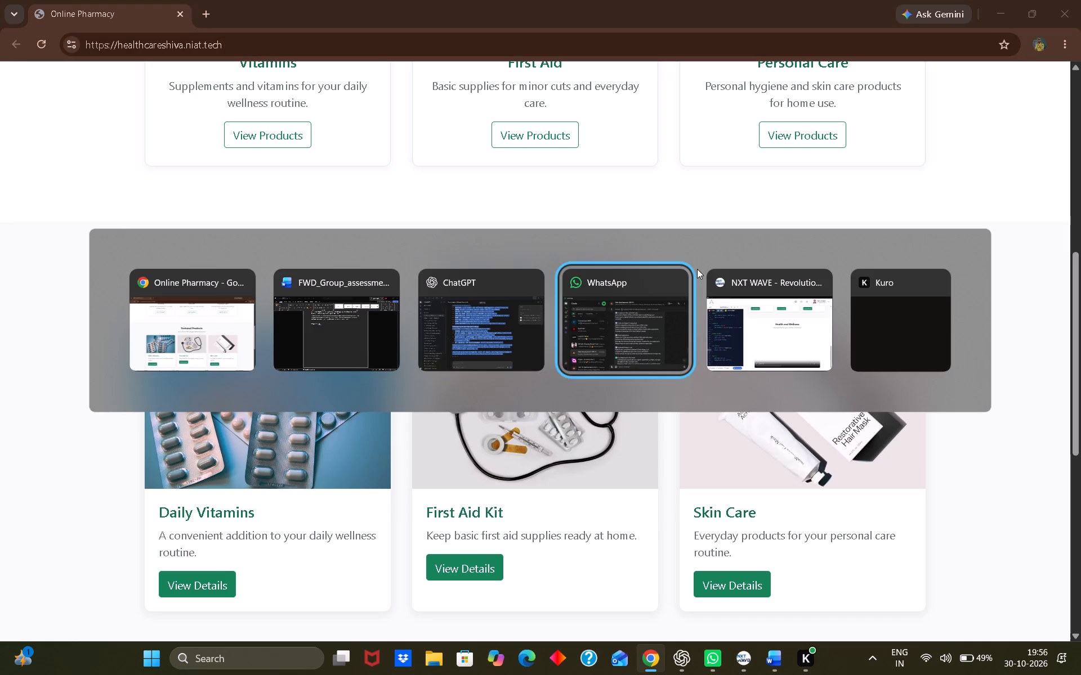
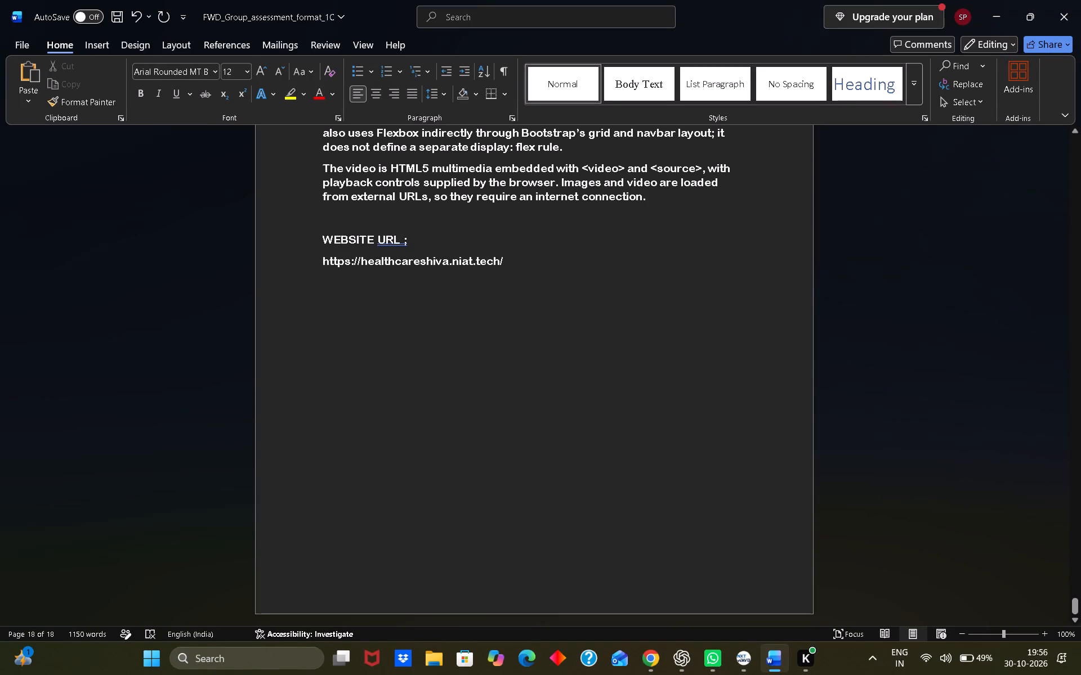
Enter the student's full name in the Student Name row of the first-page details table.
scroll(560, 283, up, 2)
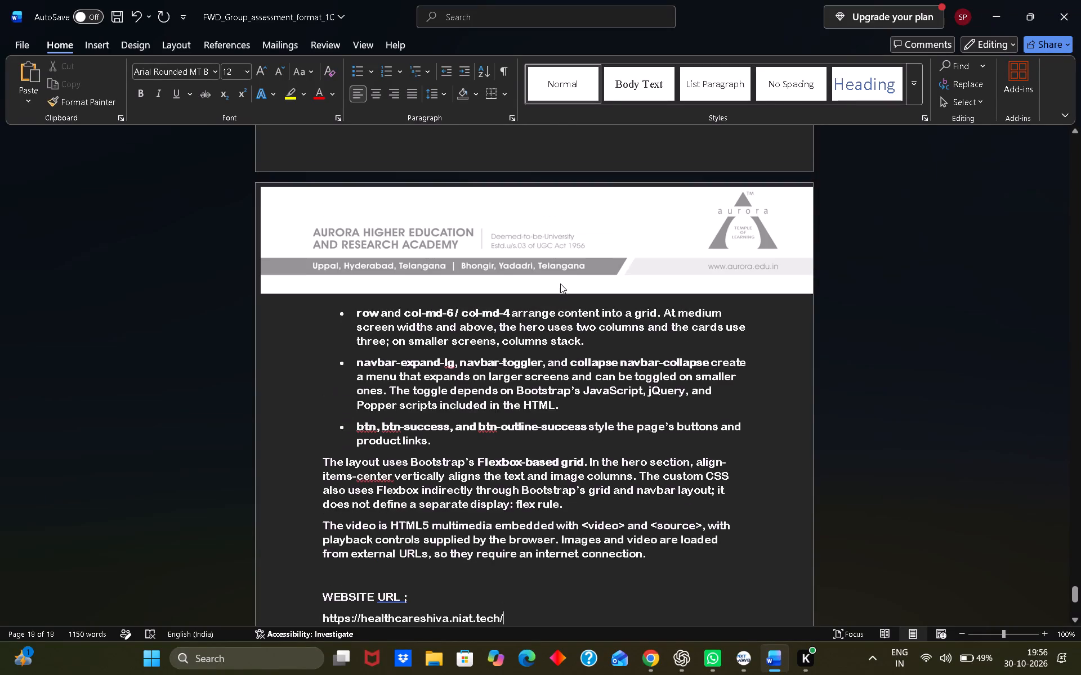
scroll(560, 283, up, 17)
scroll(560, 283, up, 16)
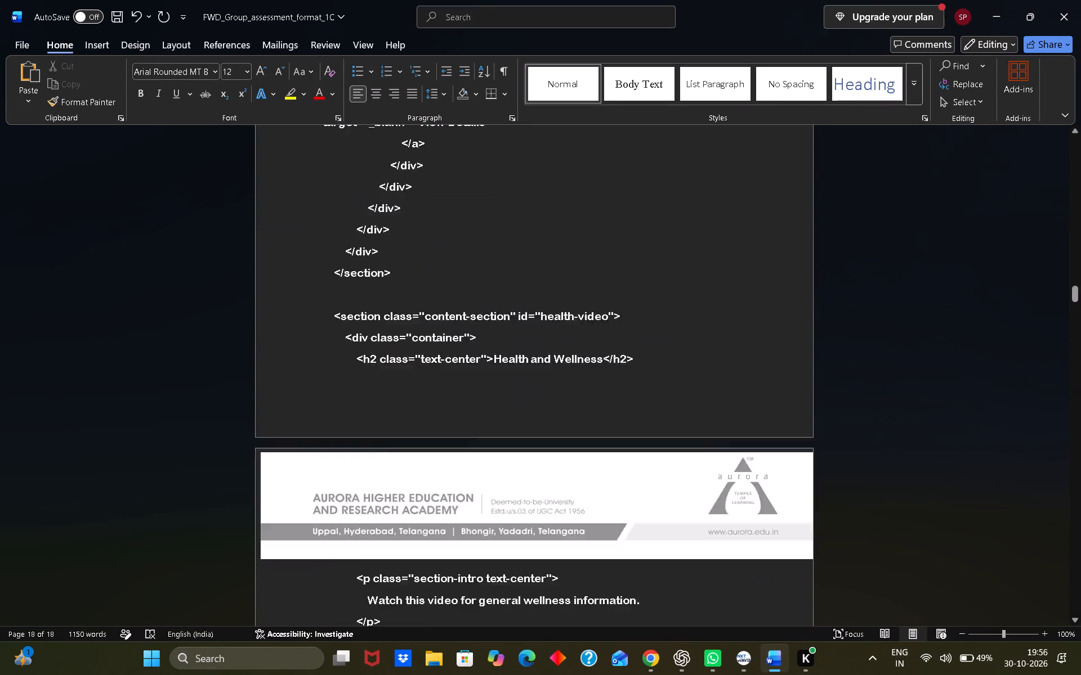
scroll(560, 283, up, 10)
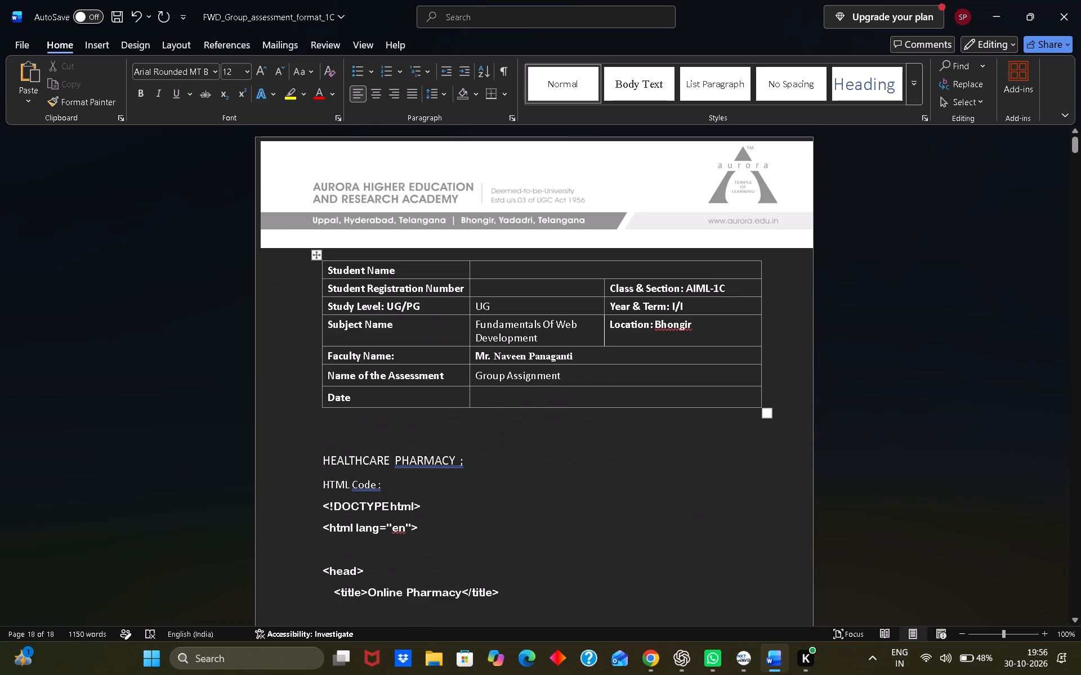
click(534, 276)
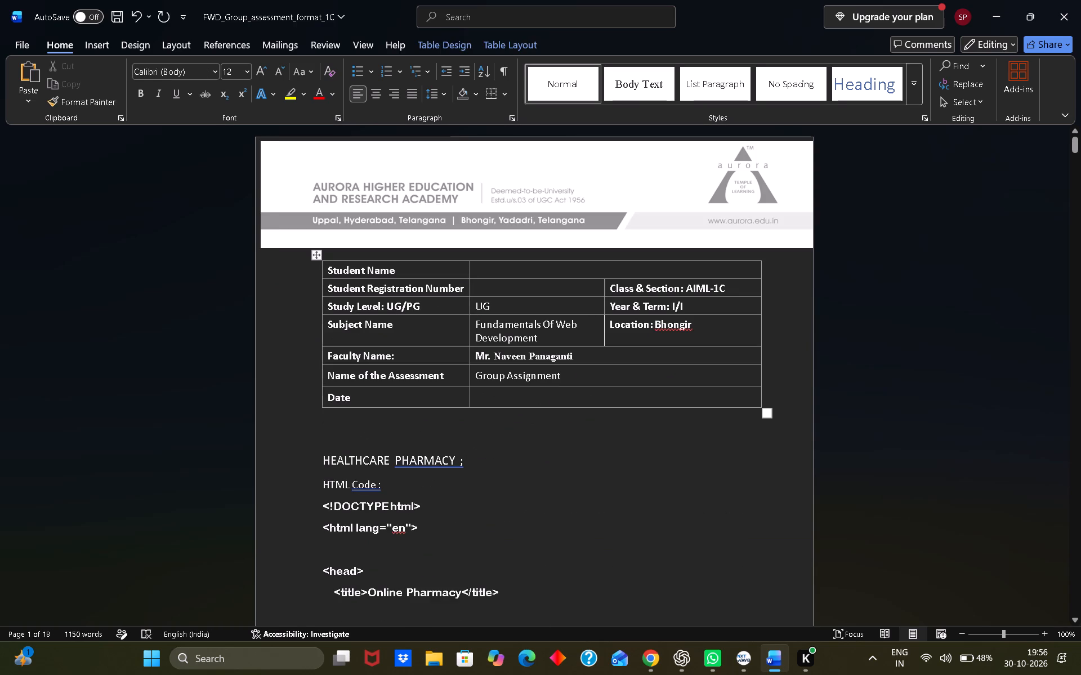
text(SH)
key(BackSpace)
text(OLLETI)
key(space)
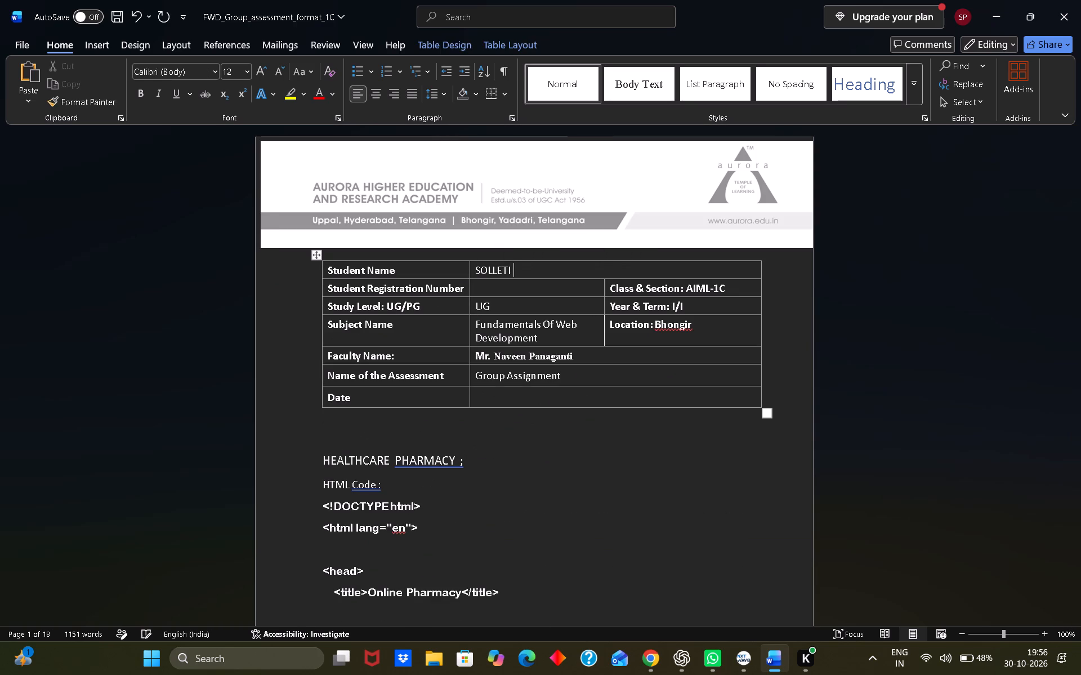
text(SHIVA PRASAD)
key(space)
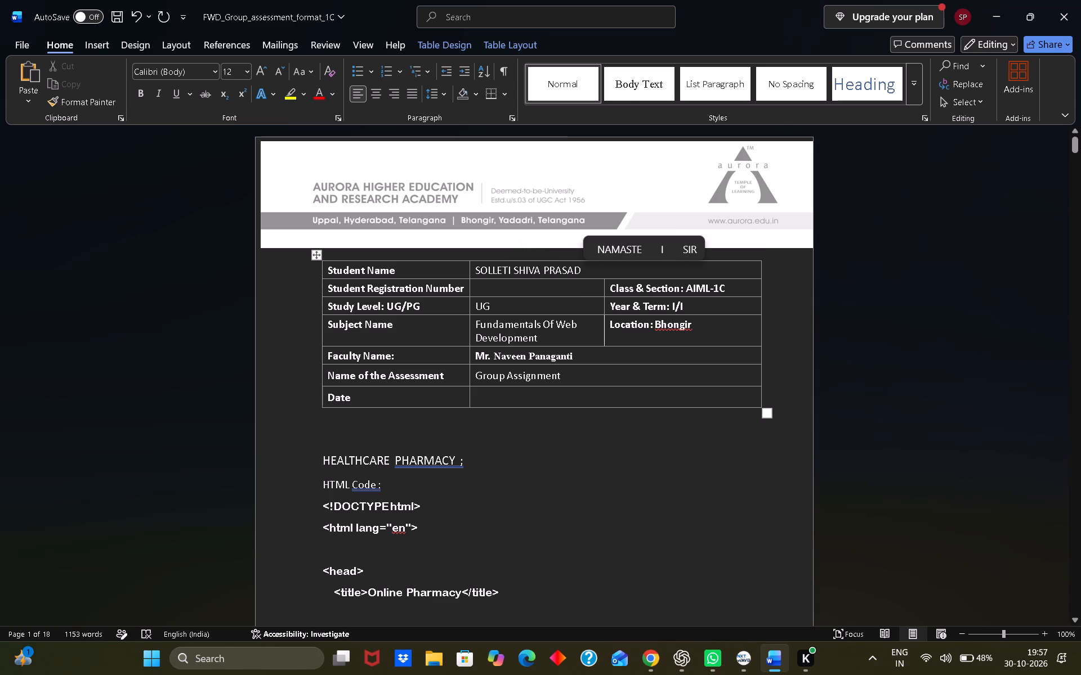
Enter the student's registration number in the Student Registration Number cell.
click(490, 282)
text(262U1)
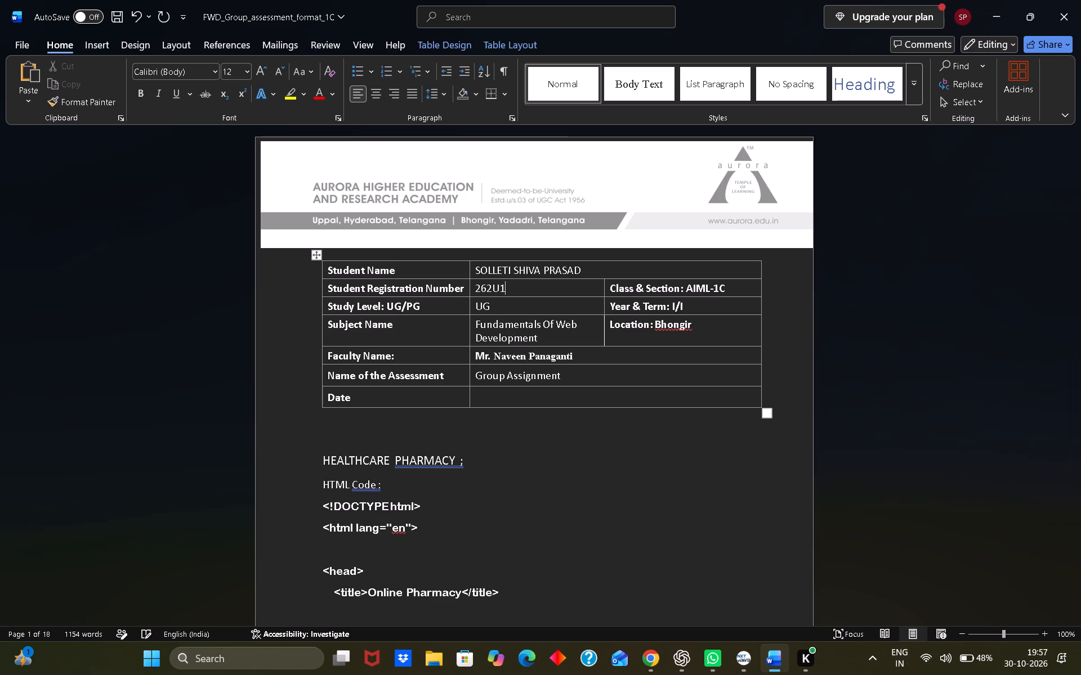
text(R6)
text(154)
Enter the date 31-10-2026 in the Date row of the details table.
click(523, 397)
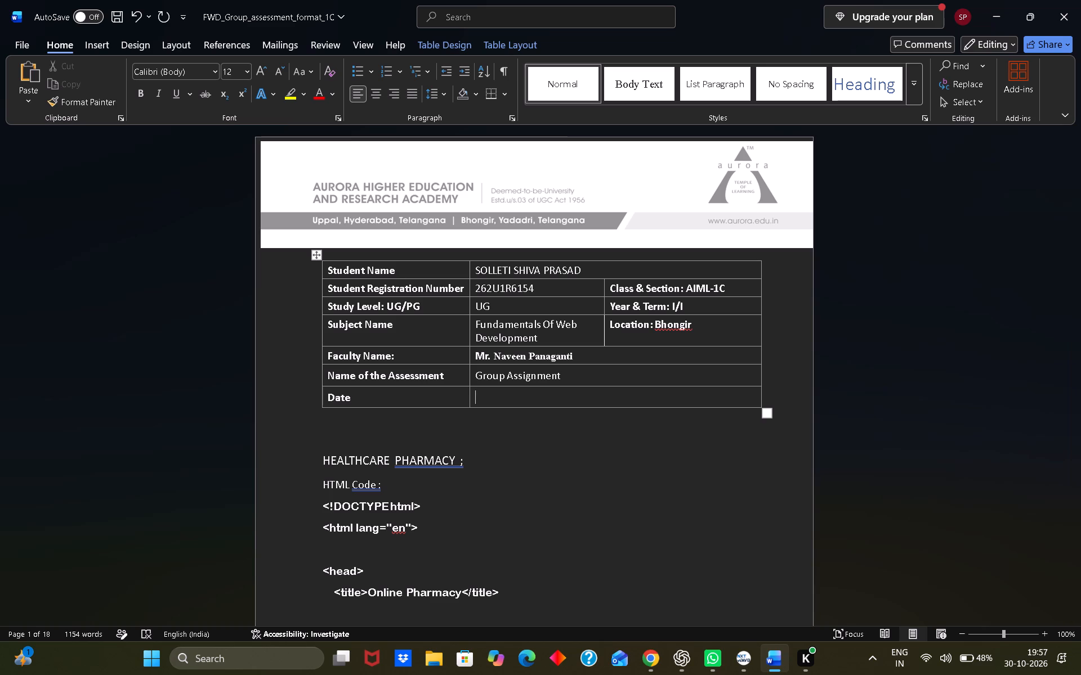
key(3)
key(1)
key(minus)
key(BackSpace)
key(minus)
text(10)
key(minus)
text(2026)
Look through the document from the details table down to the website URL on the last page.
scroll(523, 397, down, 17)
scroll(523, 397, down, 5)
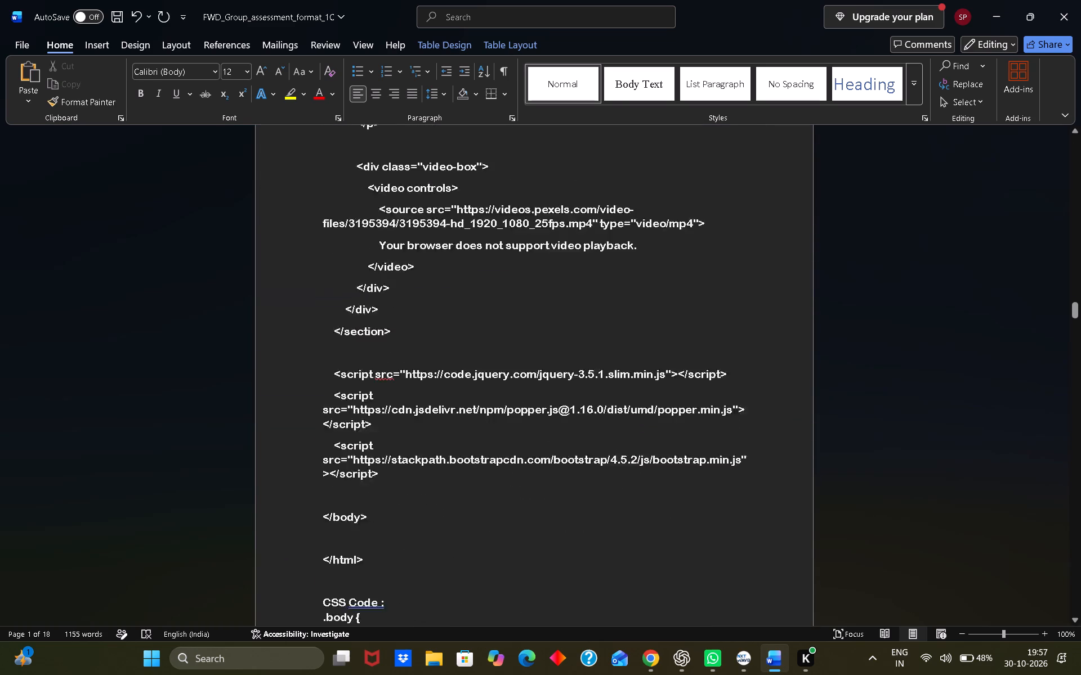
scroll(523, 397, down, 20)
scroll(523, 397, down, 12)
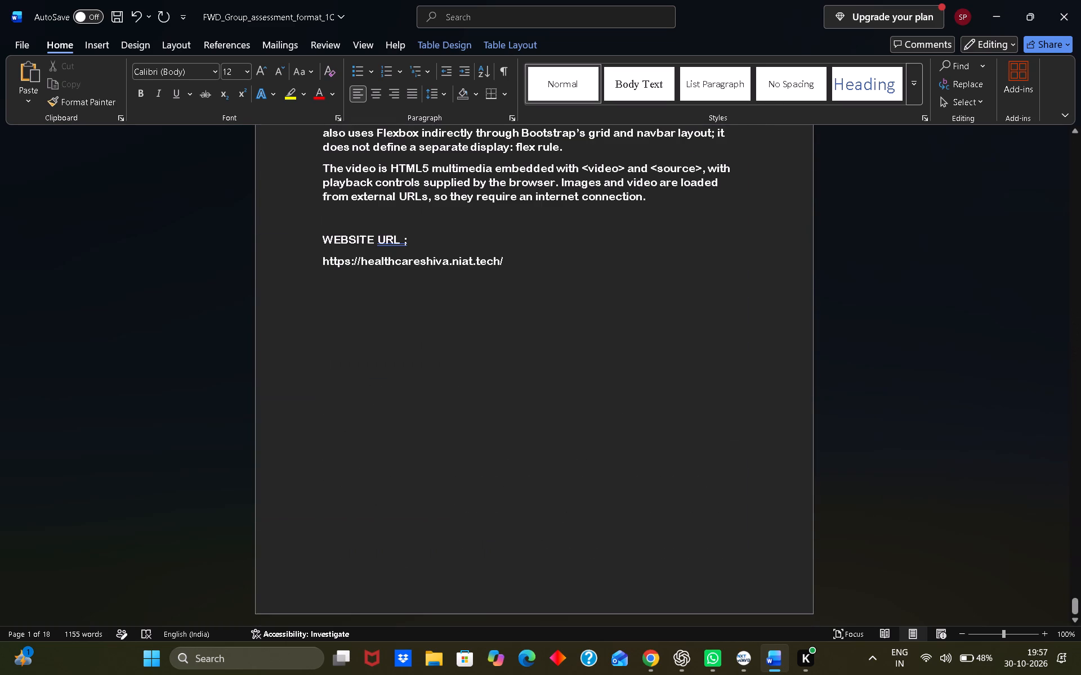
scroll(523, 397, down, 7)
Print all pages of the document with Microsoft Print to PDF as the printer.
key(ctrl+p)
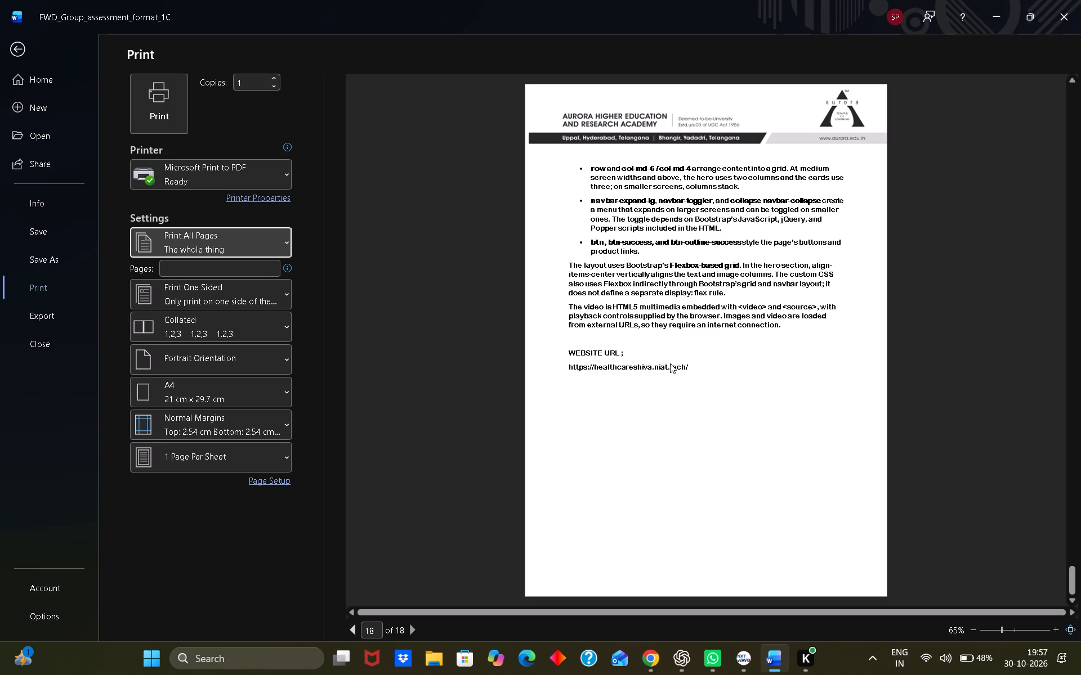
click(627, 368)
double_click(635, 367)
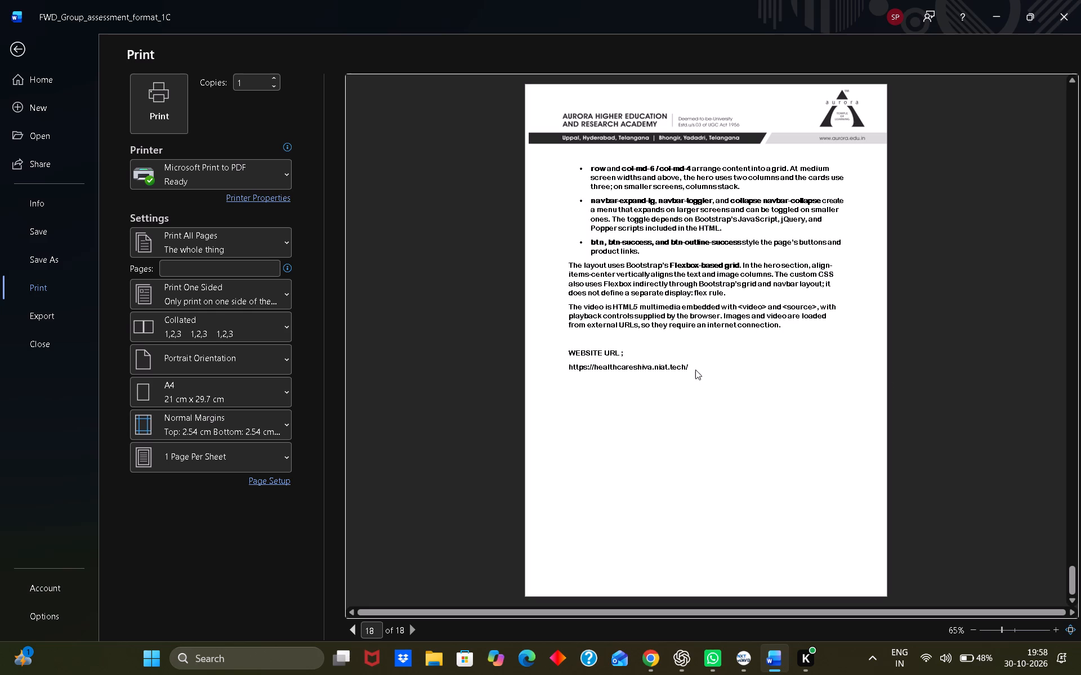
double_click(669, 367)
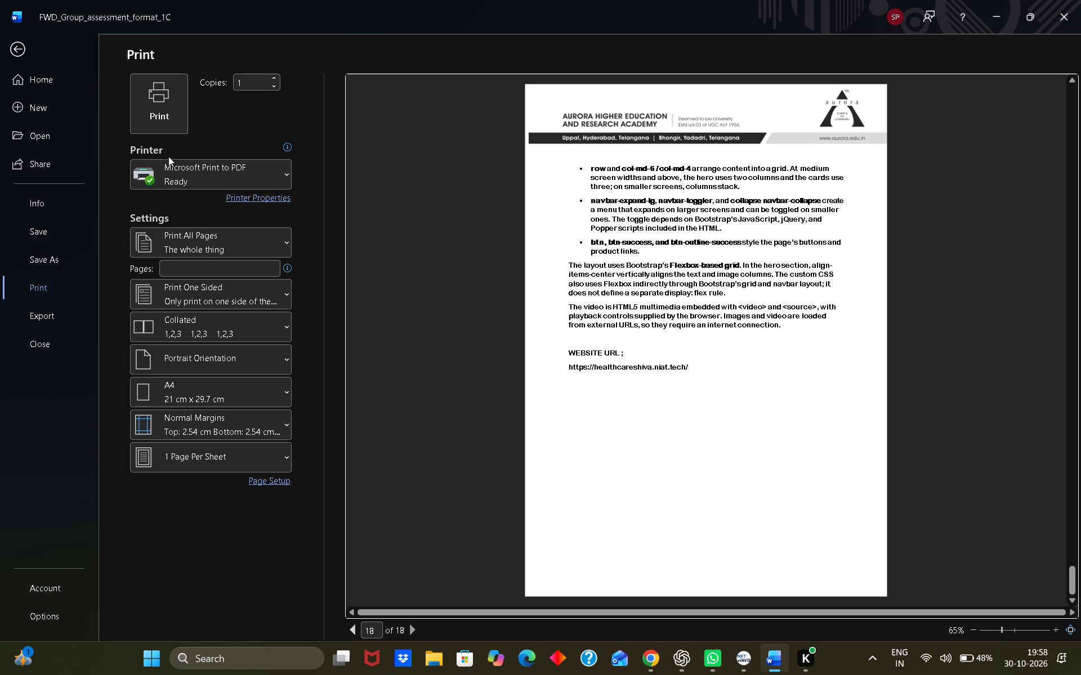
click(222, 170)
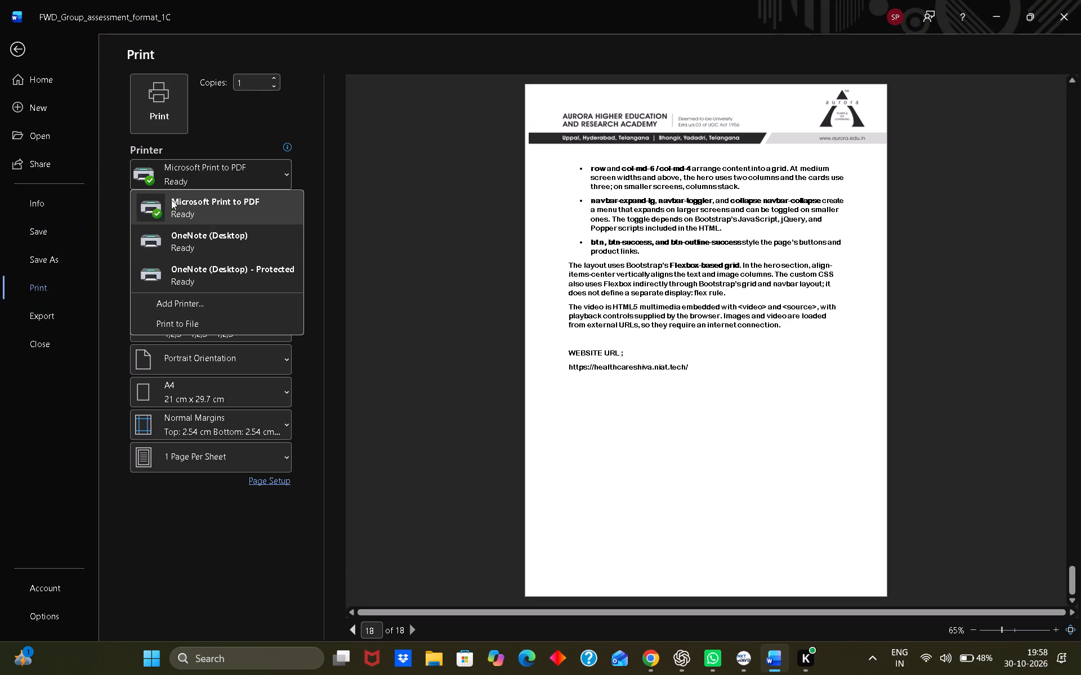
click(178, 199)
click(164, 116)
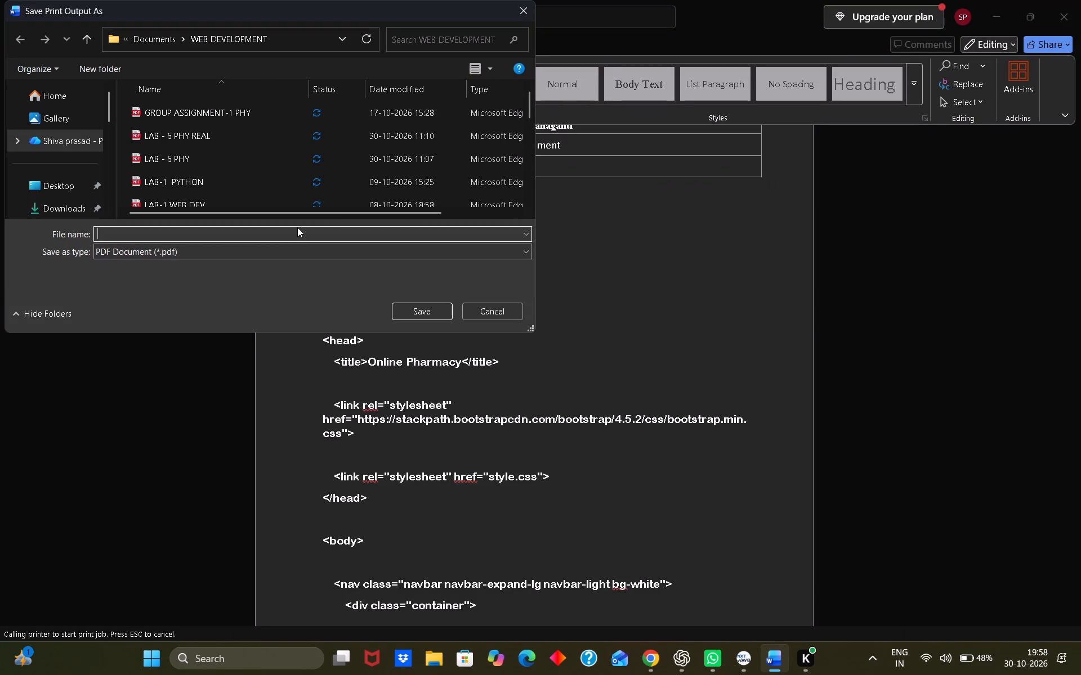
Name the PDF output file "GROUP ASSIGNMENT WEB" in the WEB DEVELOPMENT folder.
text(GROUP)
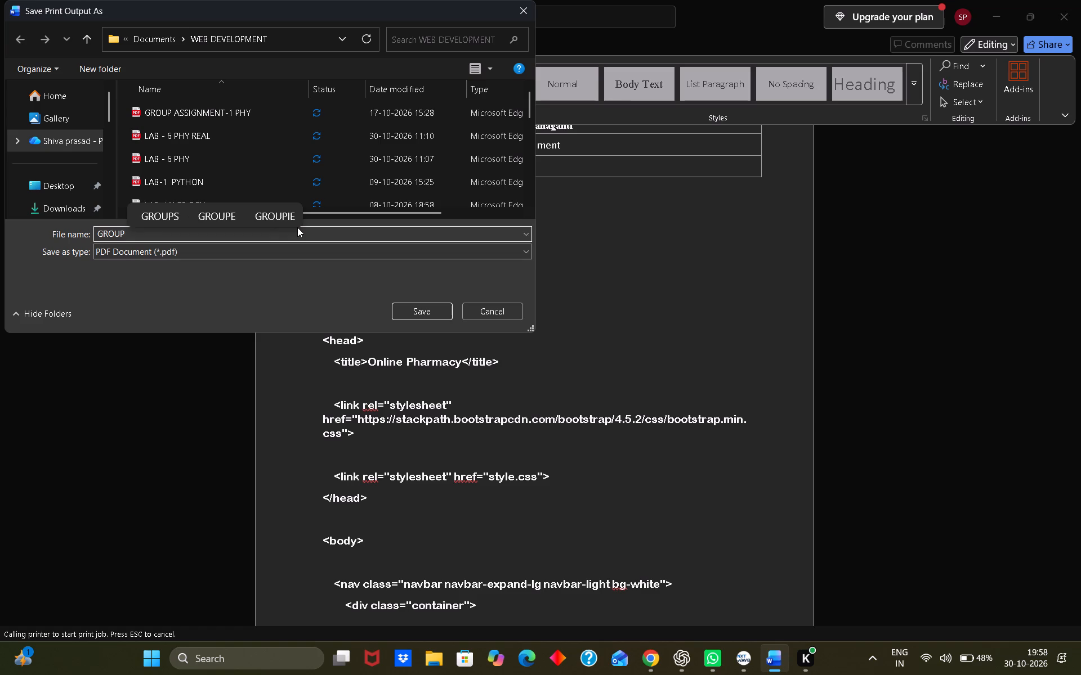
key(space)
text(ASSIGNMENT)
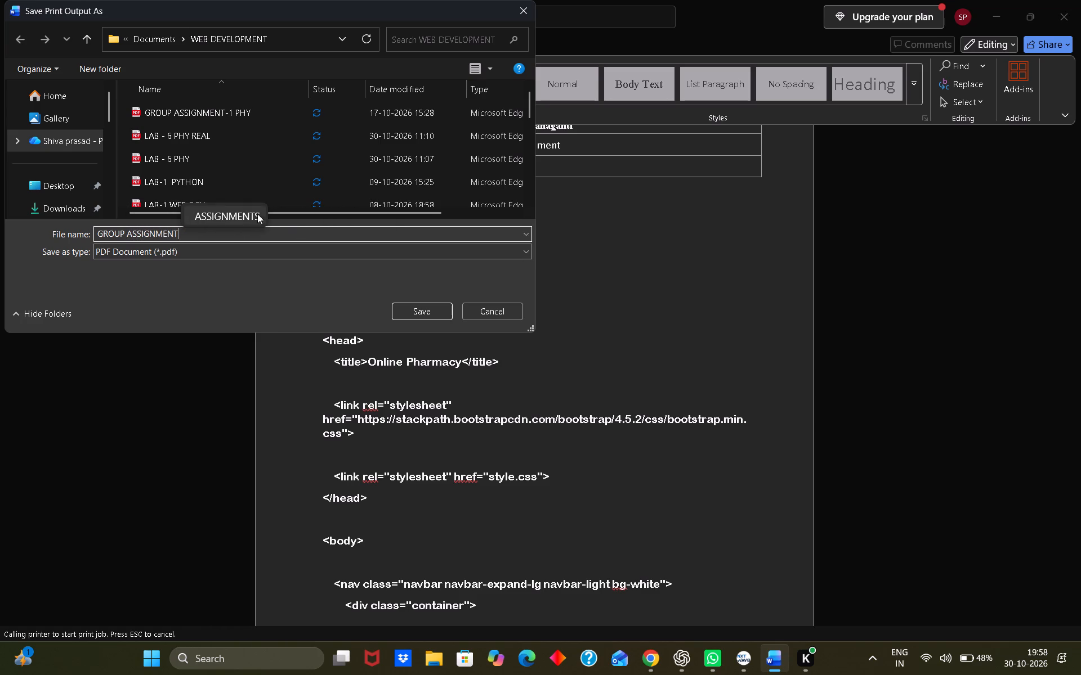
click(243, 211)
key(BackSpace)
key(BackSpace)
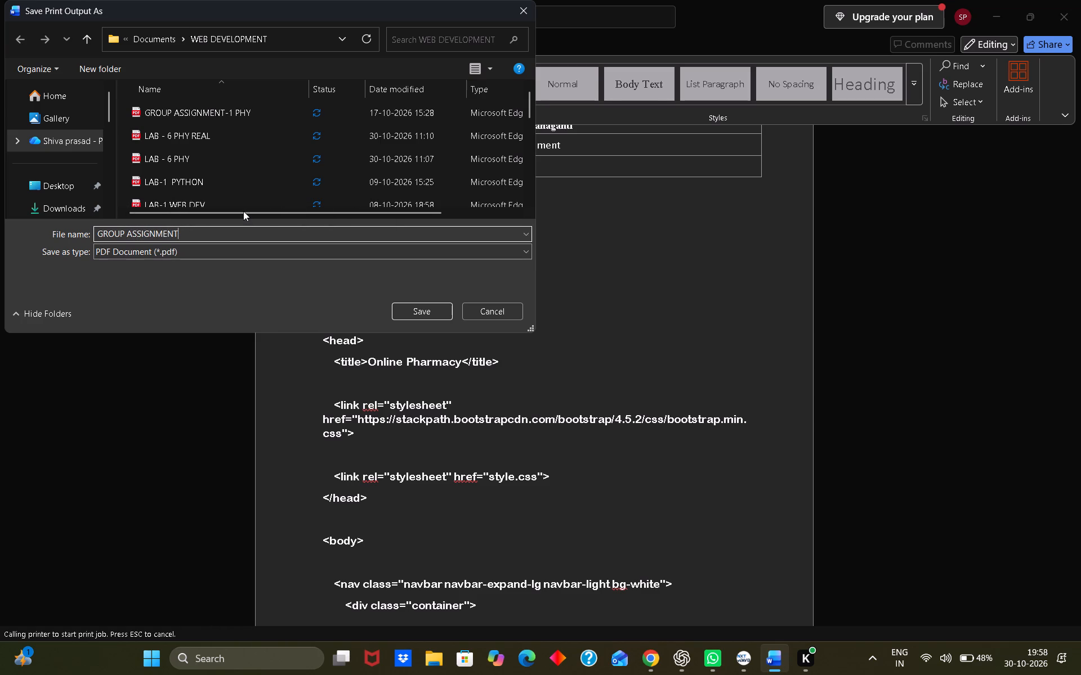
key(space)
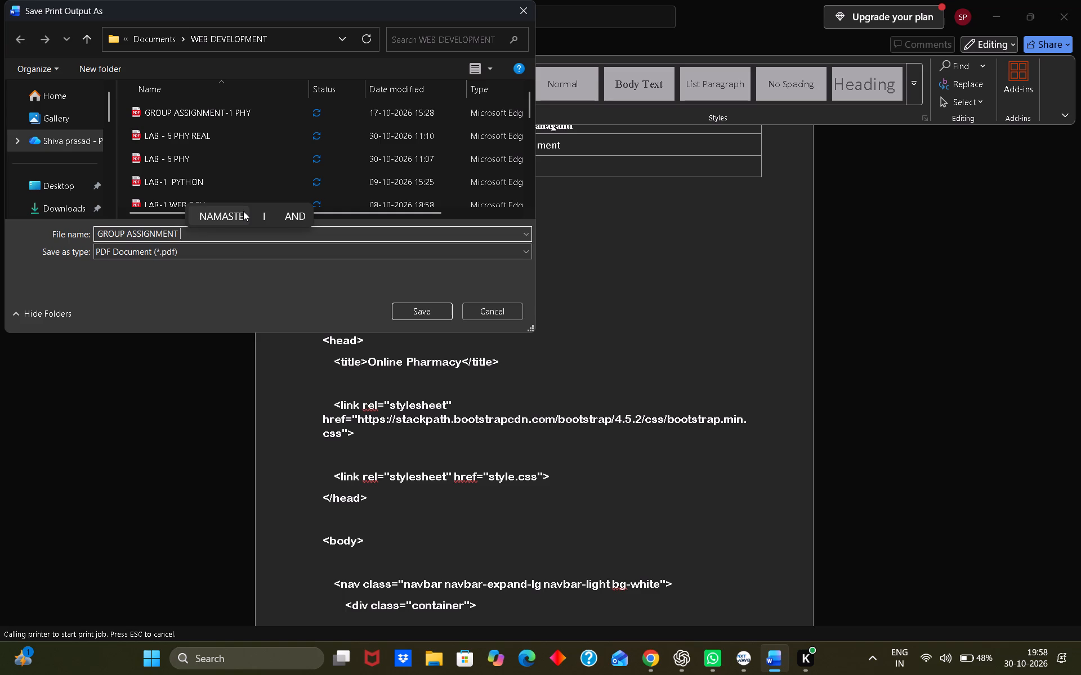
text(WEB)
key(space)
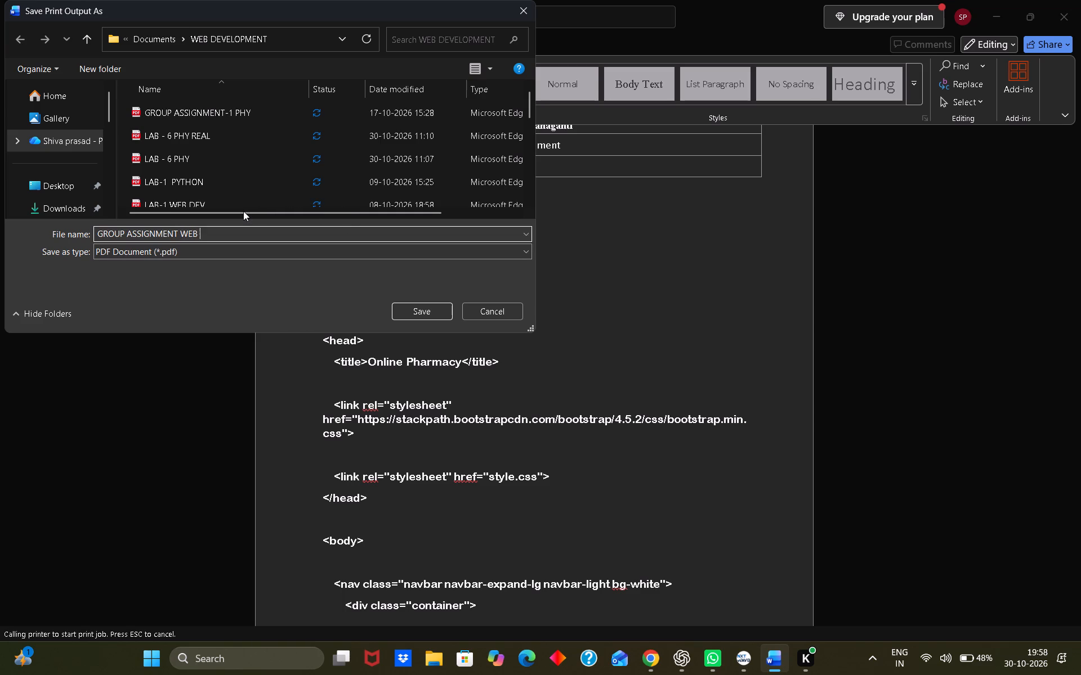
Save the PDF output as "GROUP ASSIGNMENT WEB" in the WEB DEVELOPMENT folder.
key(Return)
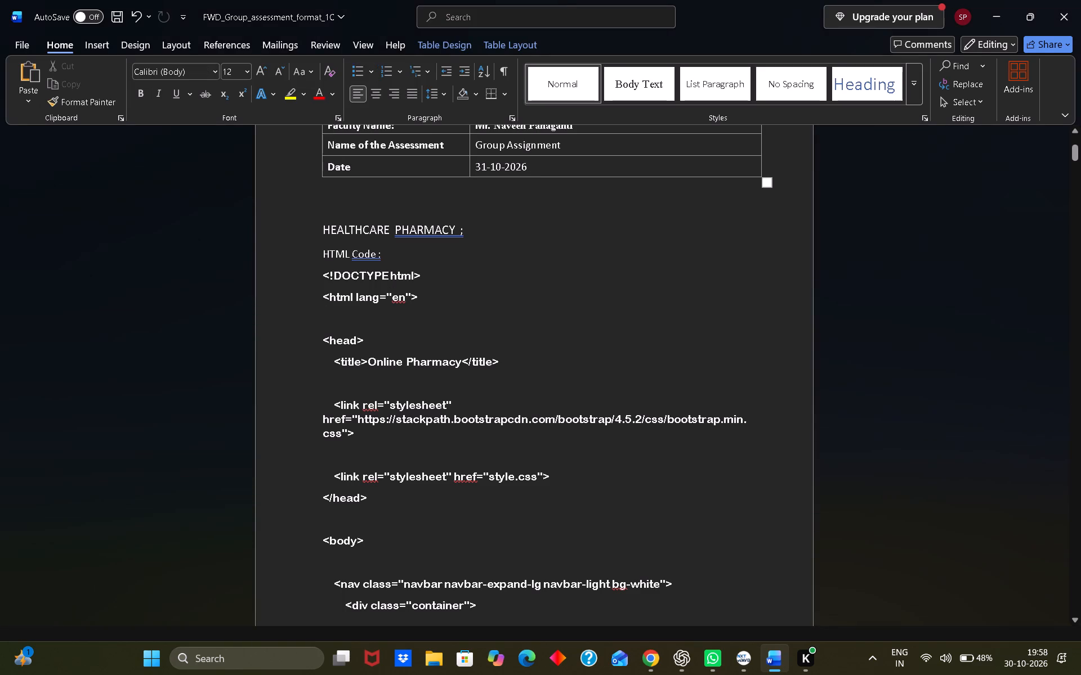
Try to minimize the FWD_Group_assessment_format_1C document window.
click(1008, 1)
click(989, 3)
click(994, 15)
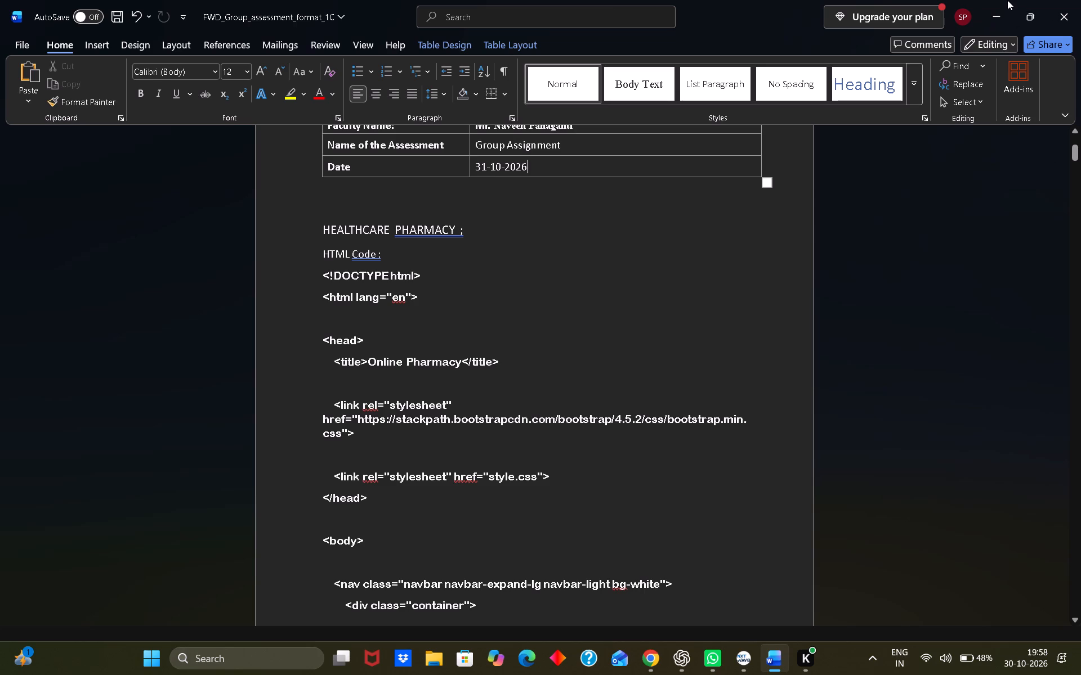
double_click(1009, 0)
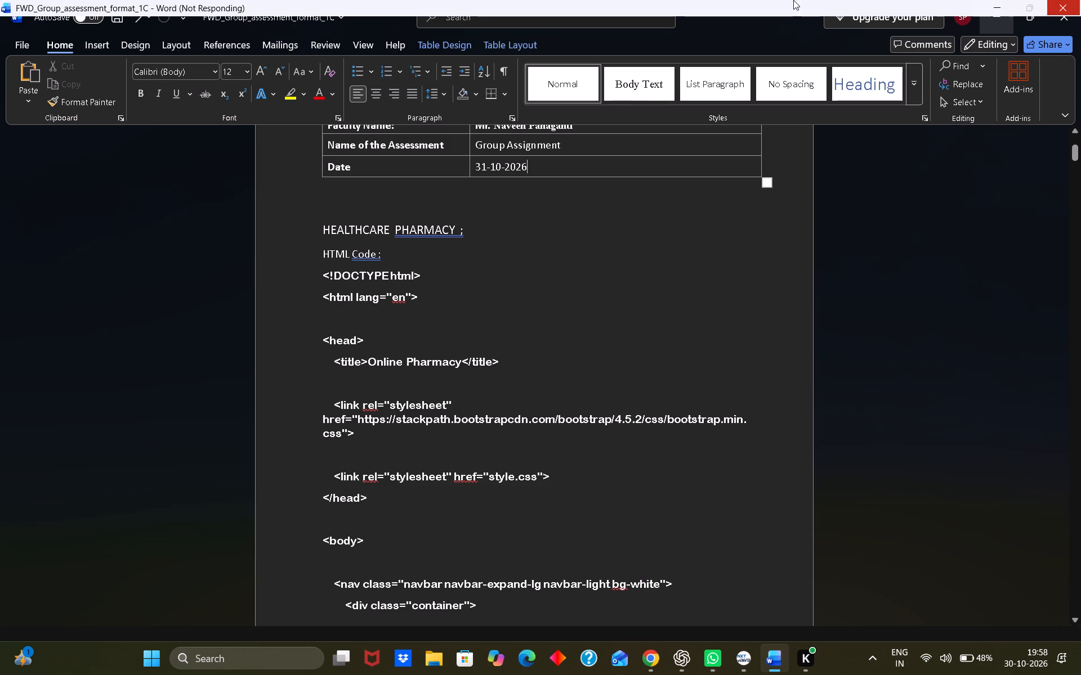
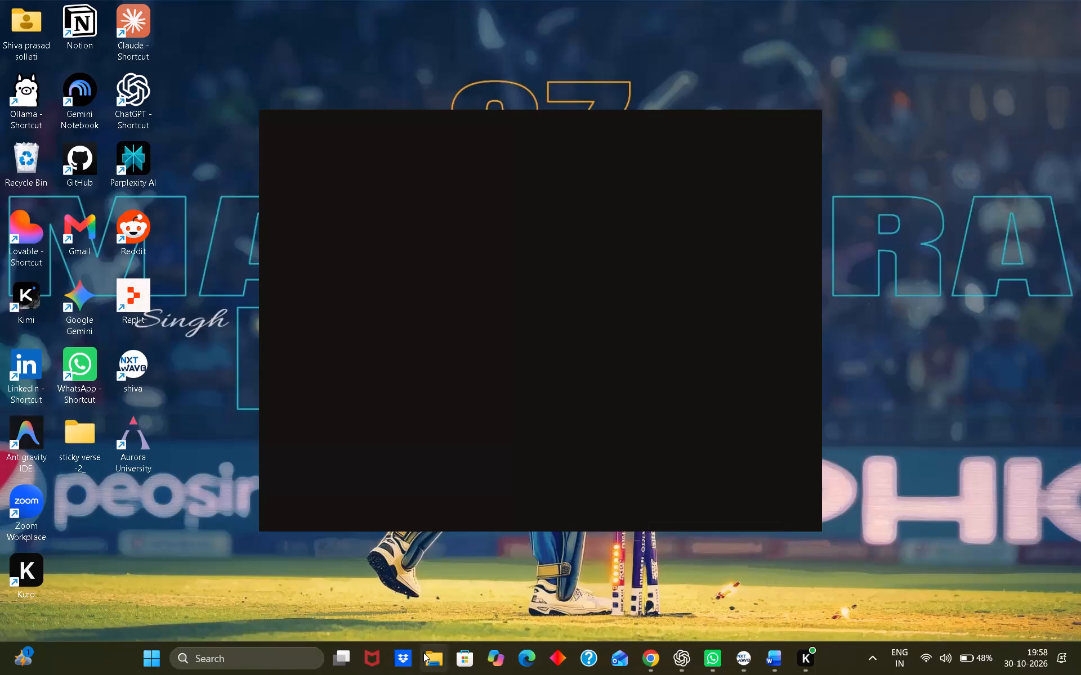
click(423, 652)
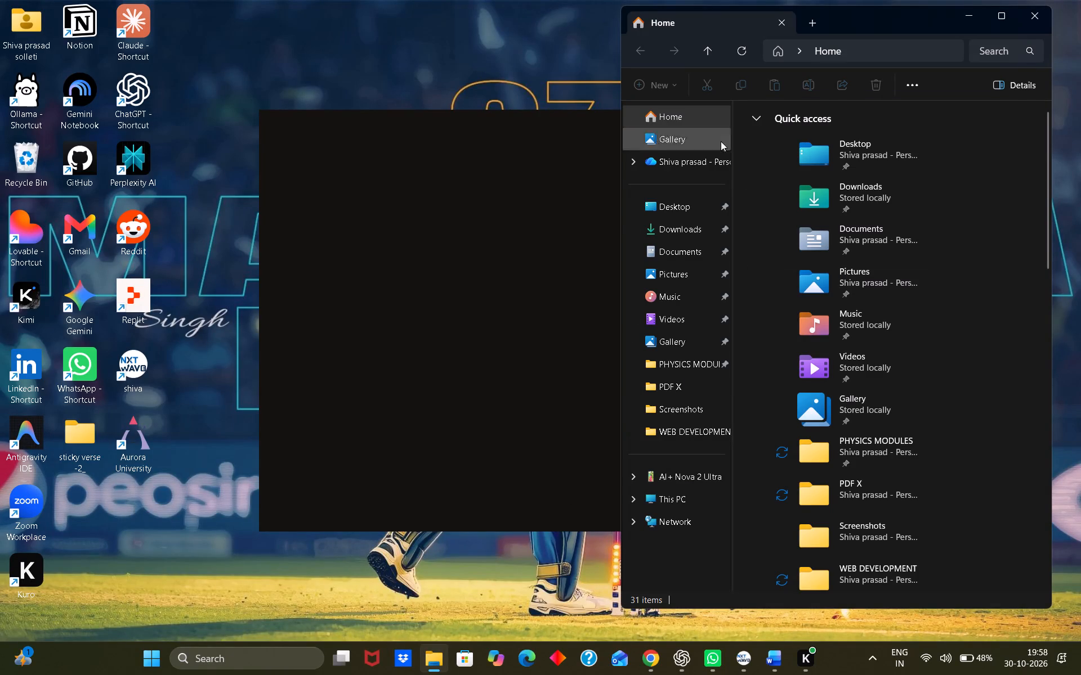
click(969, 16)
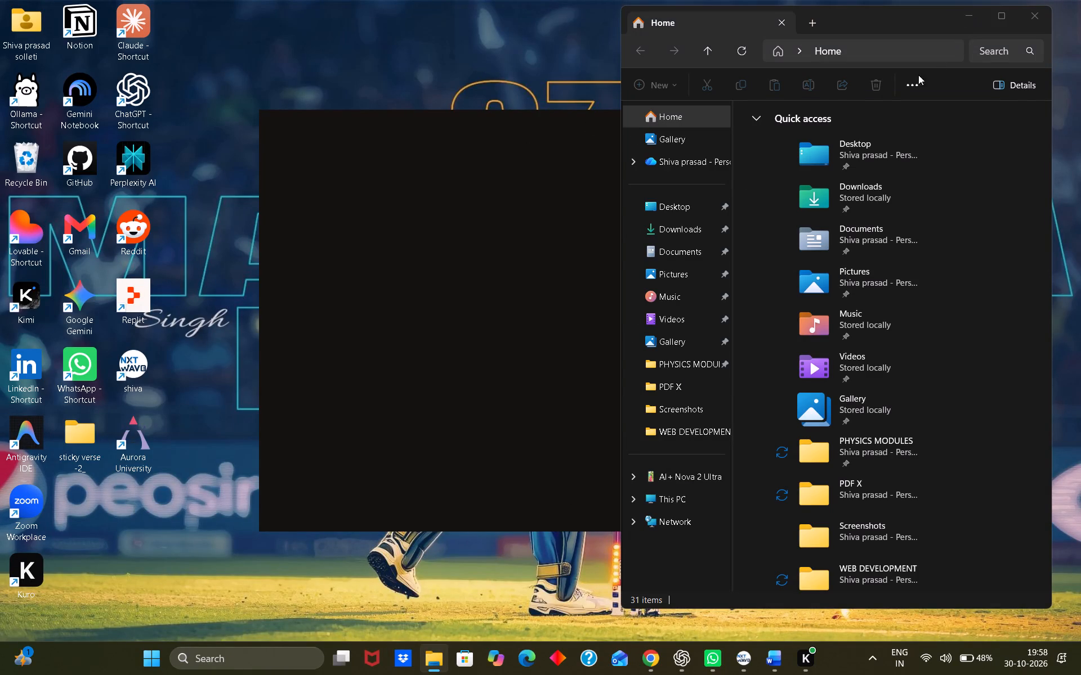
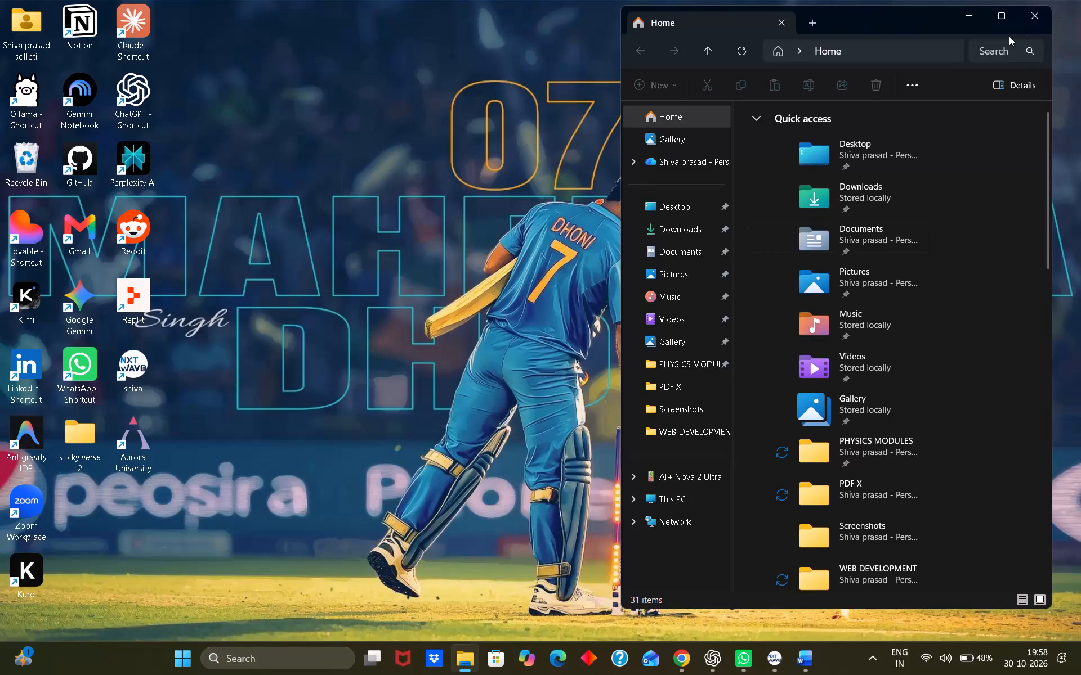
Search File Explorer's Home for "WEB GROUP" and select the 1.25 MB "GROUP ASSIGNMENT WEB" PDF.
click(1002, 19)
click(967, 34)
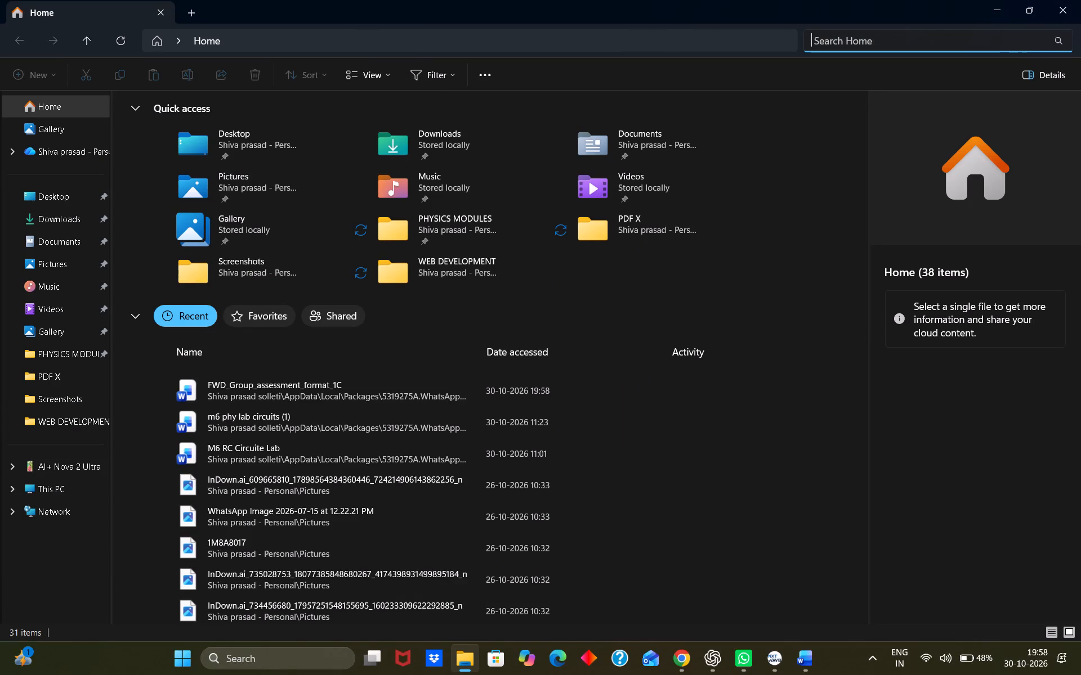
text(WEB)
key(space)
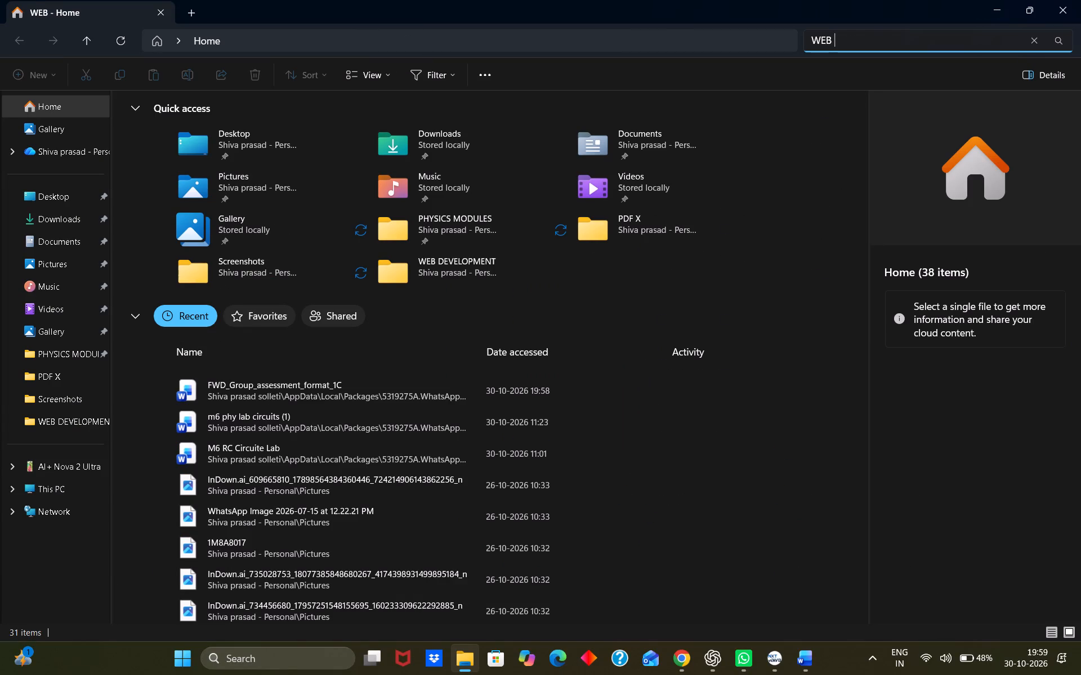
text(GROUP)
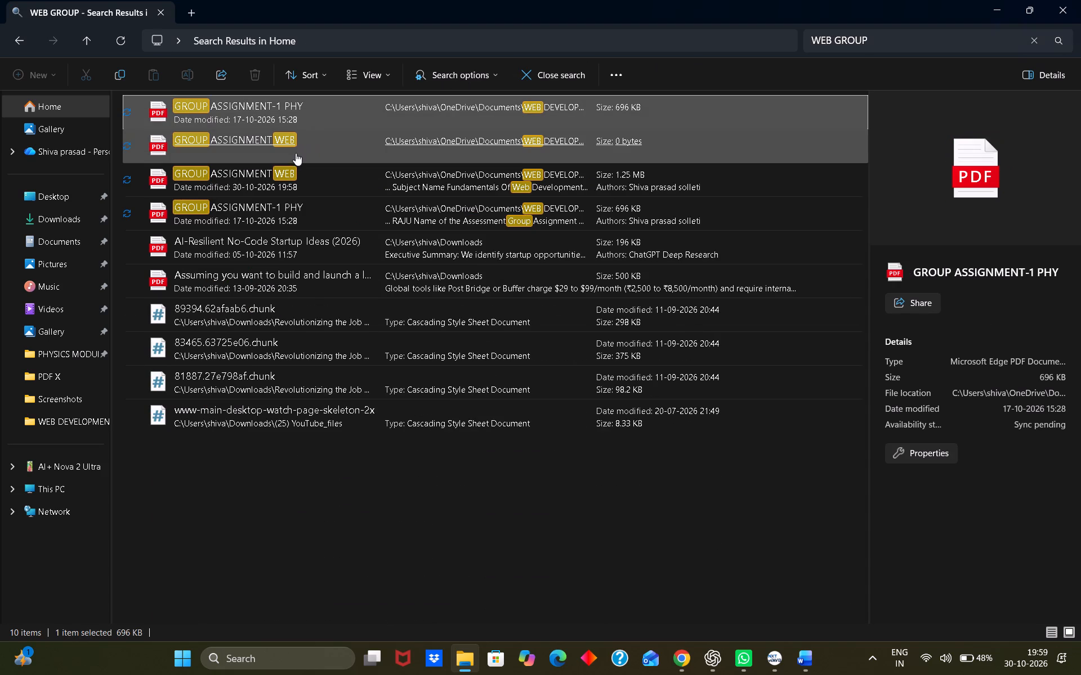
click(243, 170)
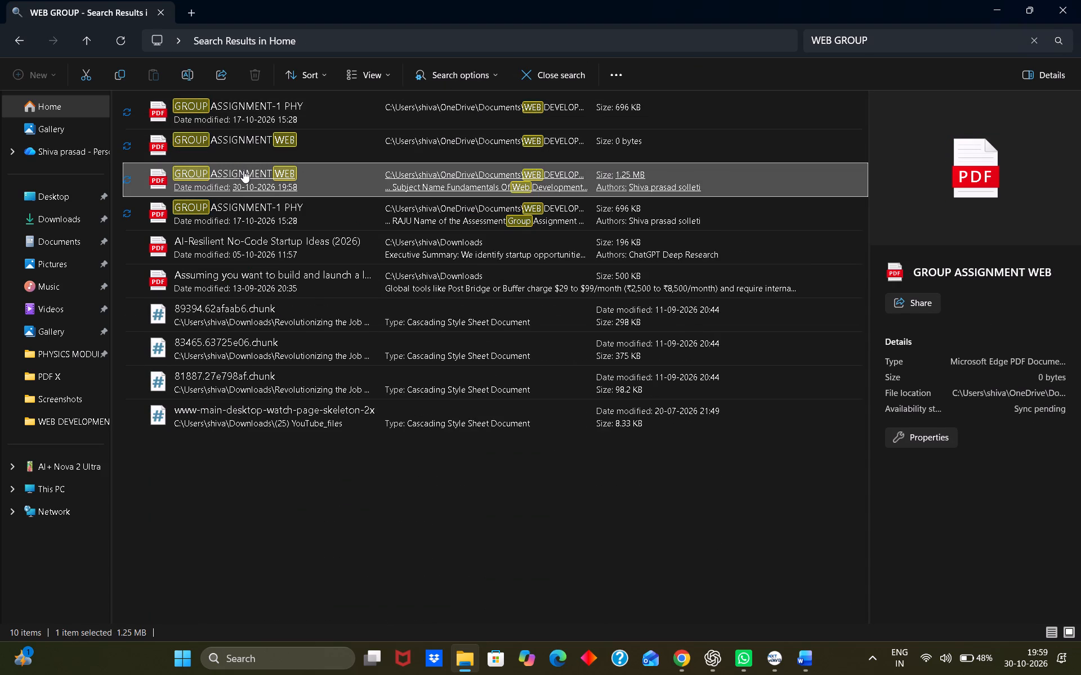
Open the 1.25 MB "GROUP ASSIGNMENT WEB" PDF and look through it down to the website URL on page 18.
click(243, 170)
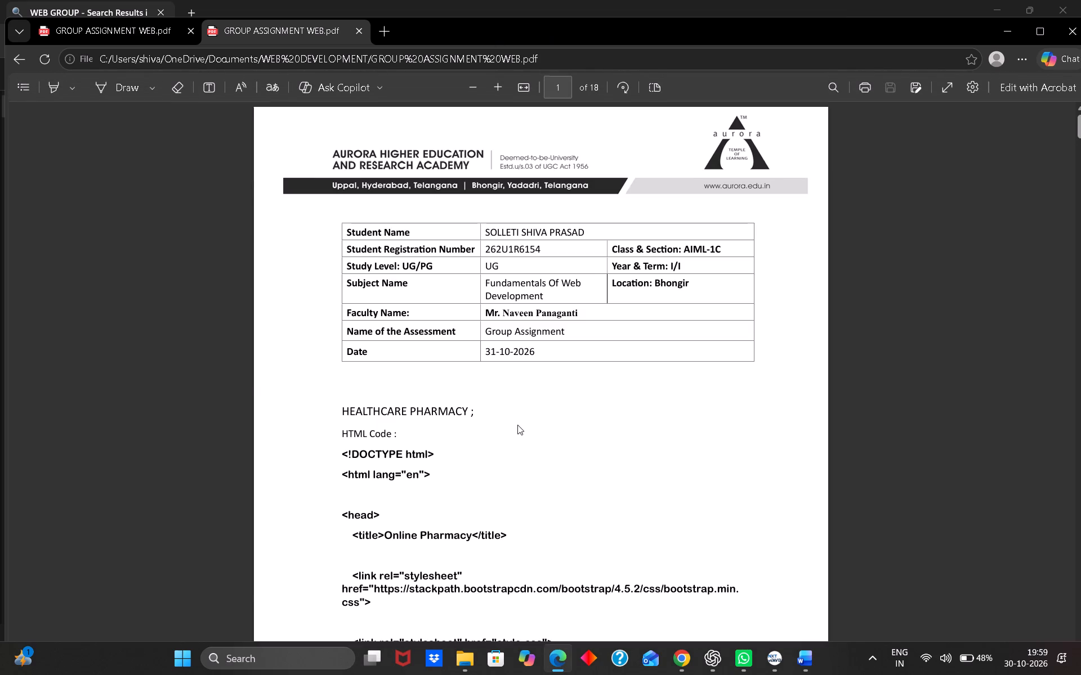
scroll(517, 425, down, 15)
scroll(517, 425, down, 13)
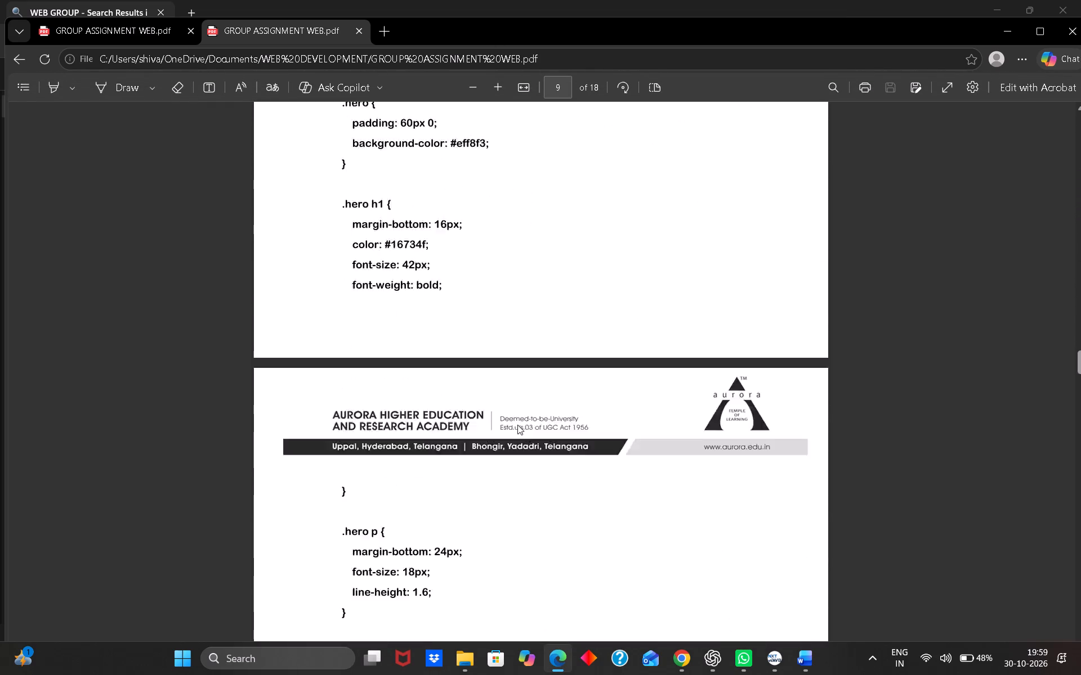
scroll(517, 425, down, 13)
scroll(517, 425, down, 9)
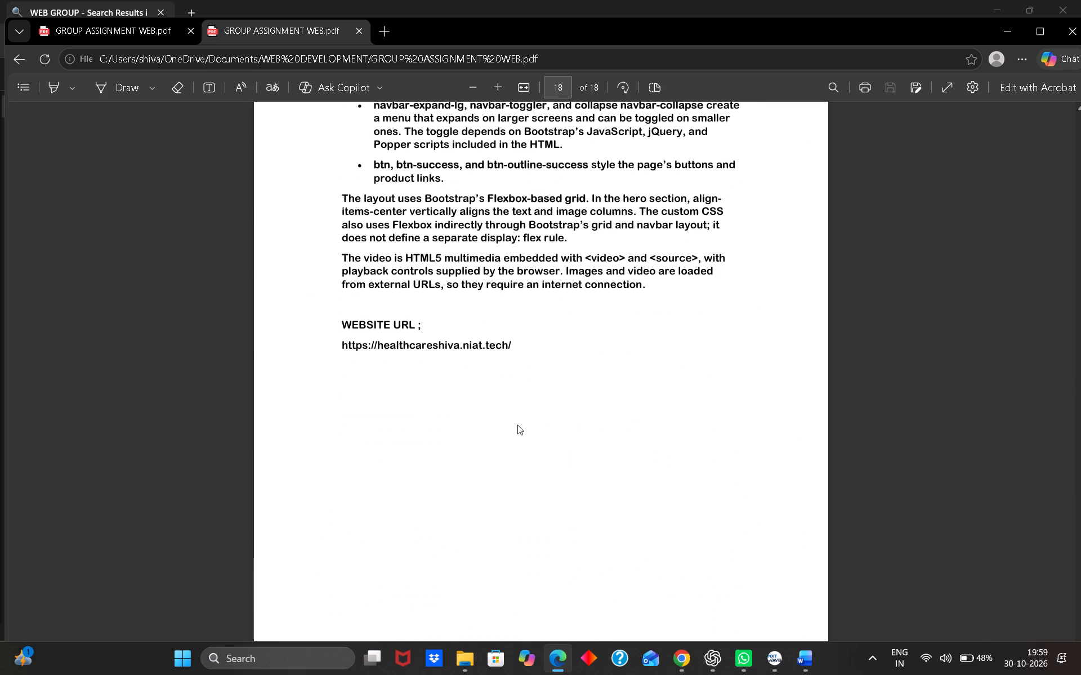
Check the website link on the PDF's last page by opening it, and close the pharmacy site and the PDF.
double_click(462, 348)
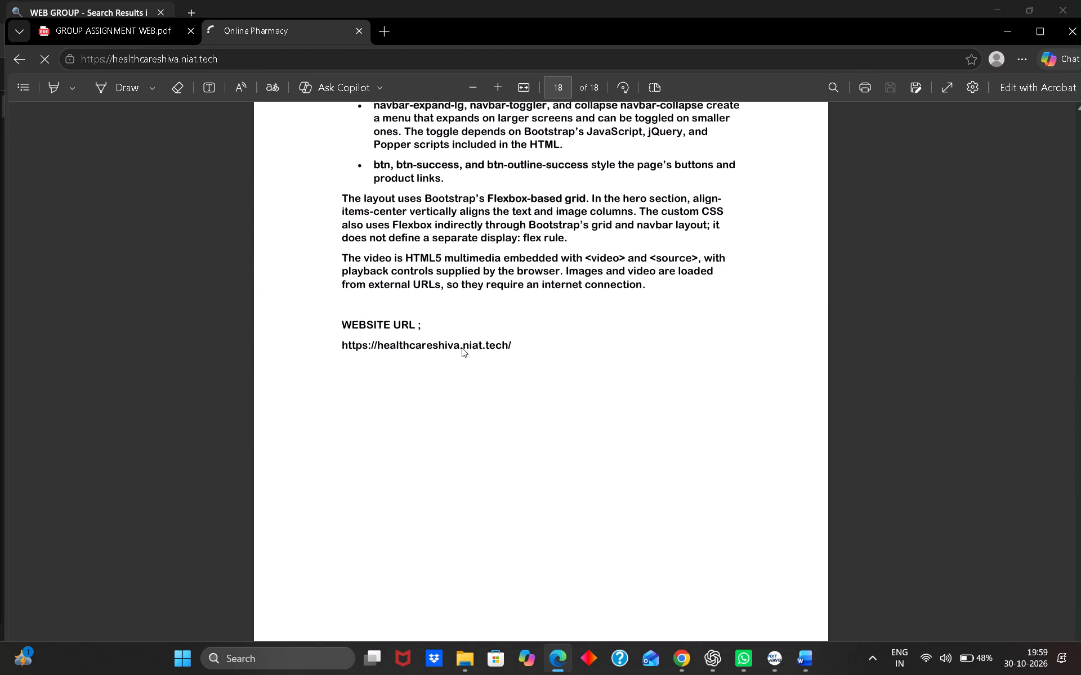
click(358, 37)
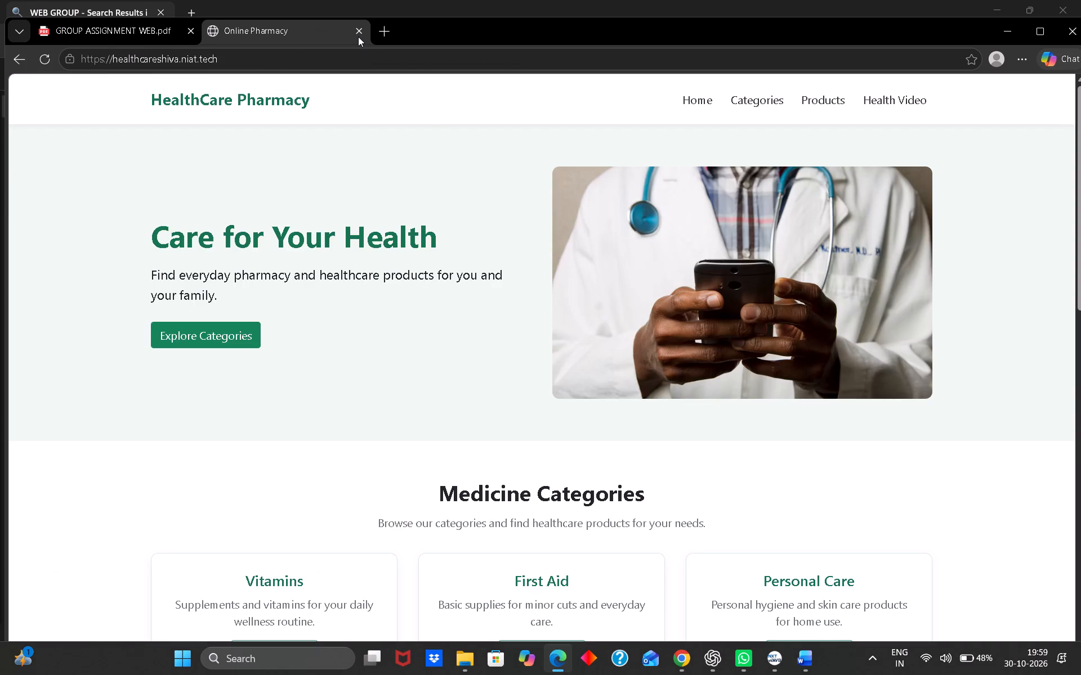
click(360, 26)
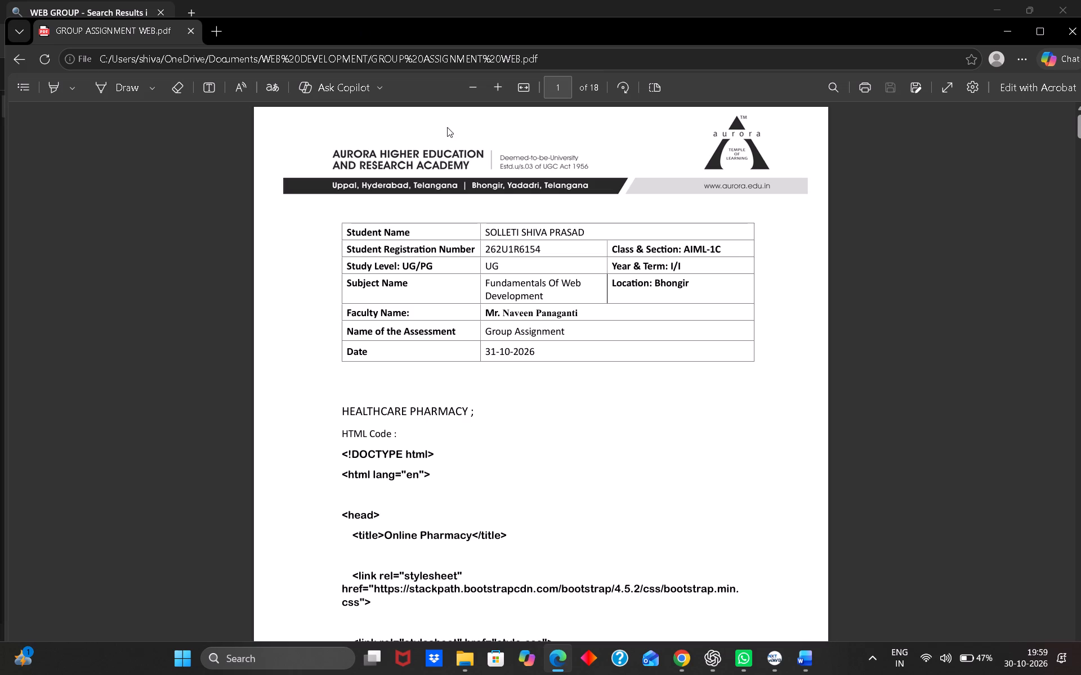
click(1080, 26)
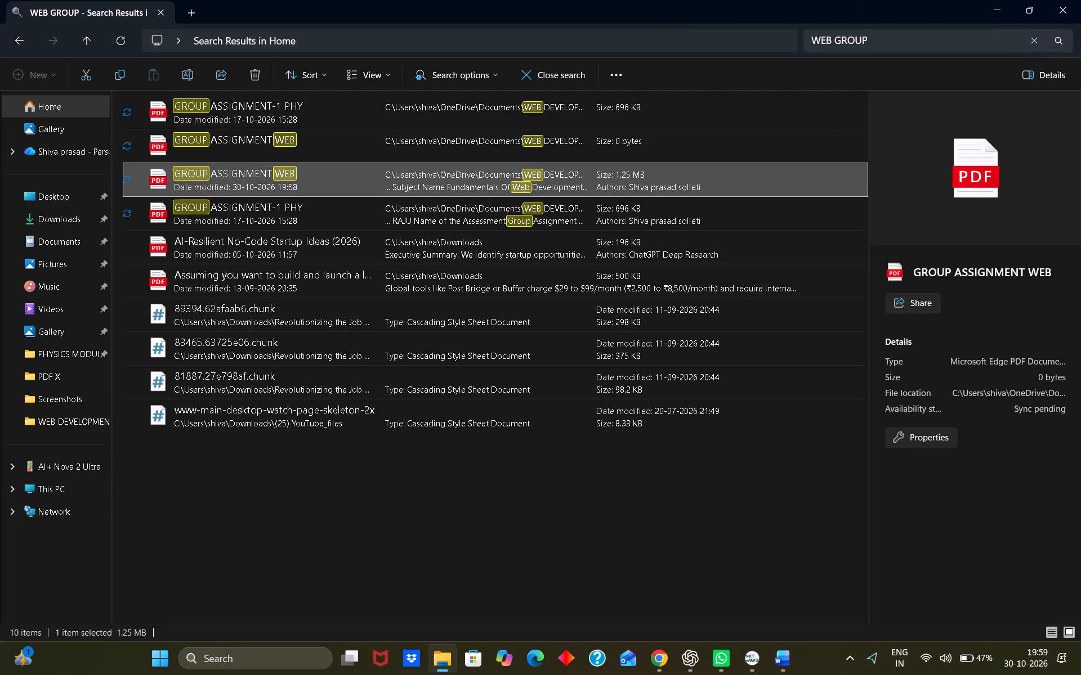
Bring up the available file actions for the 1.25 MB "GROUP ASSIGNMENT WEB" PDF in the search results.
right_click(556, 178)
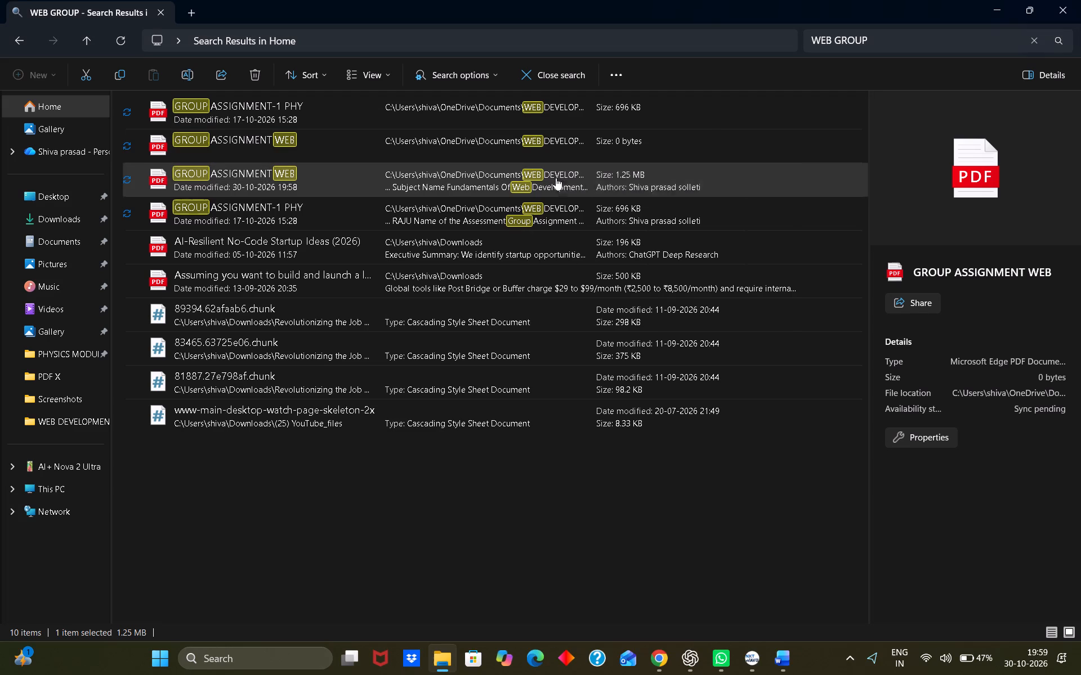
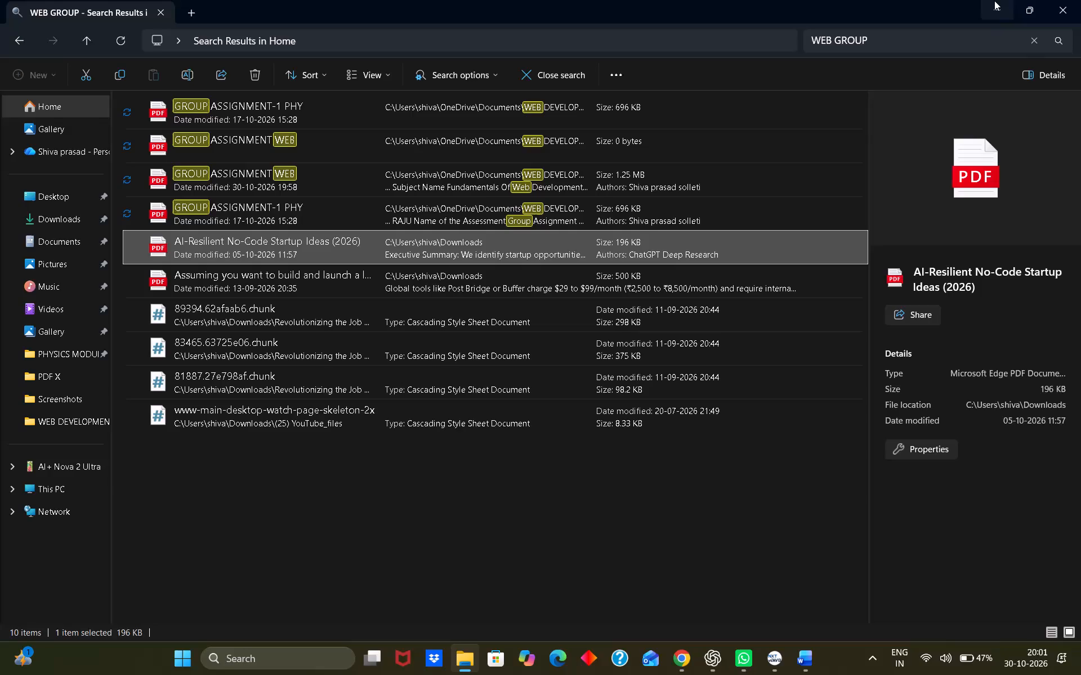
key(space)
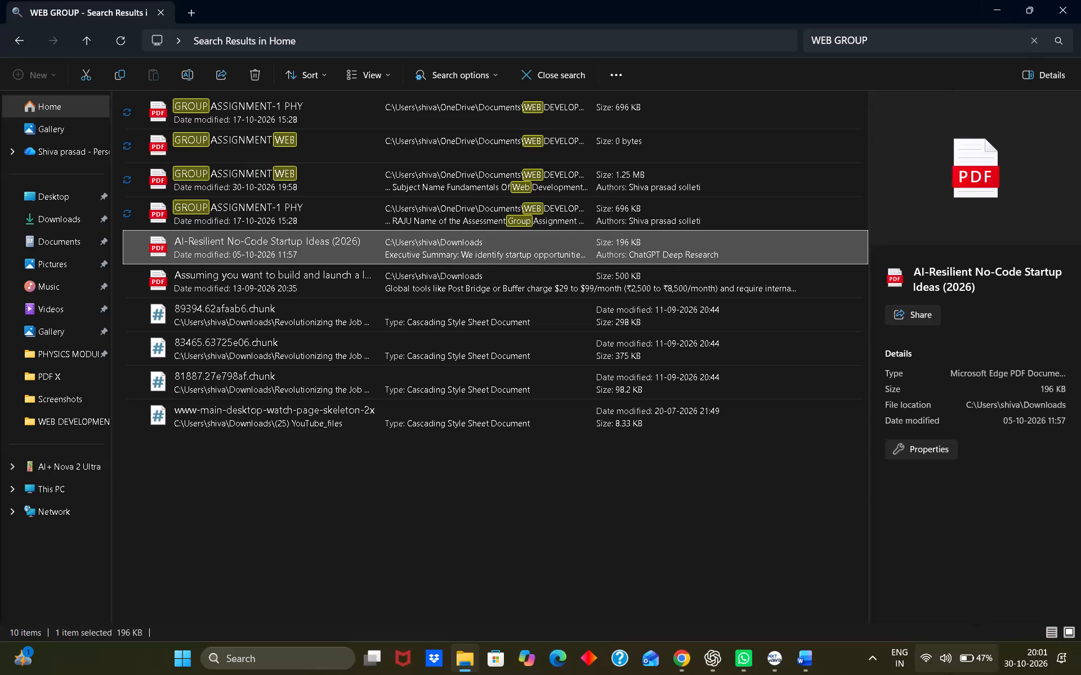
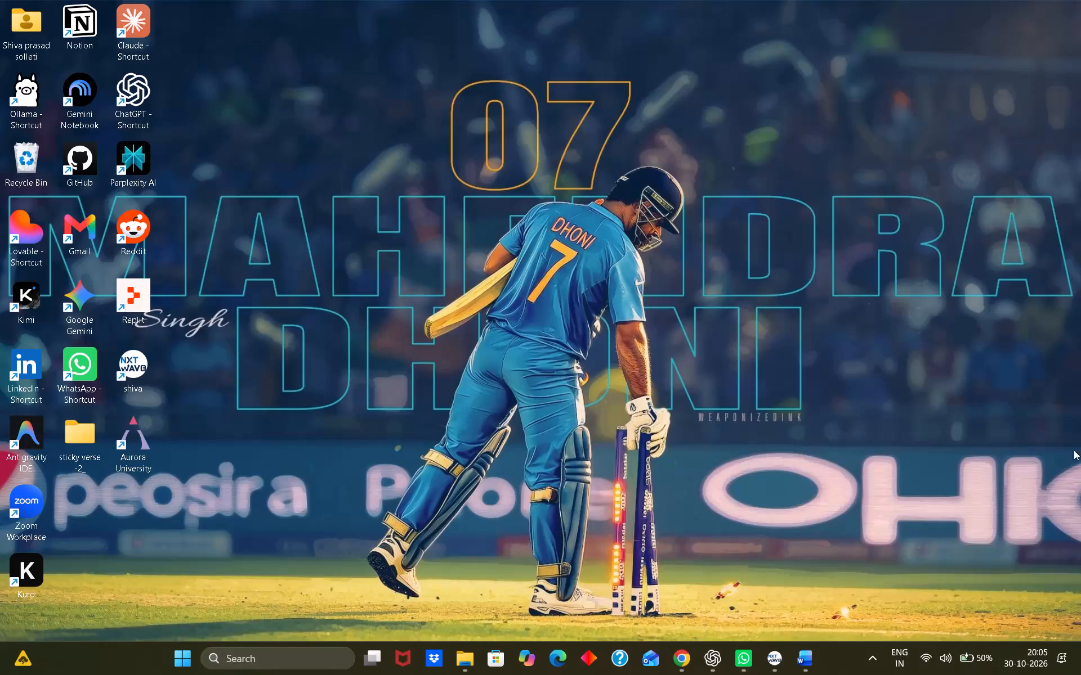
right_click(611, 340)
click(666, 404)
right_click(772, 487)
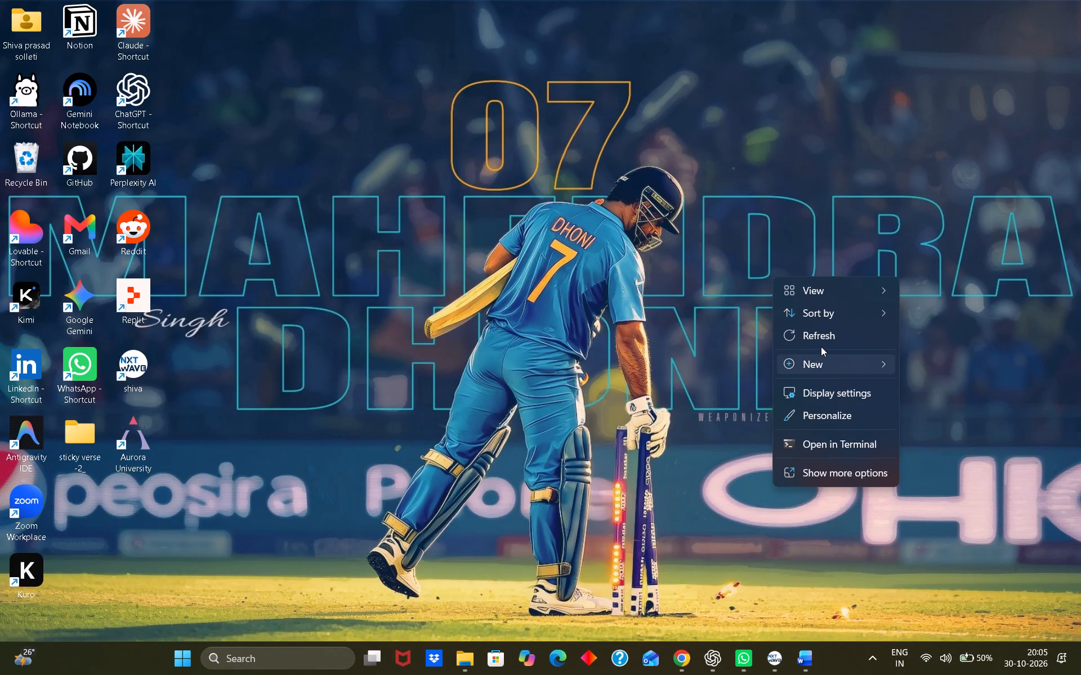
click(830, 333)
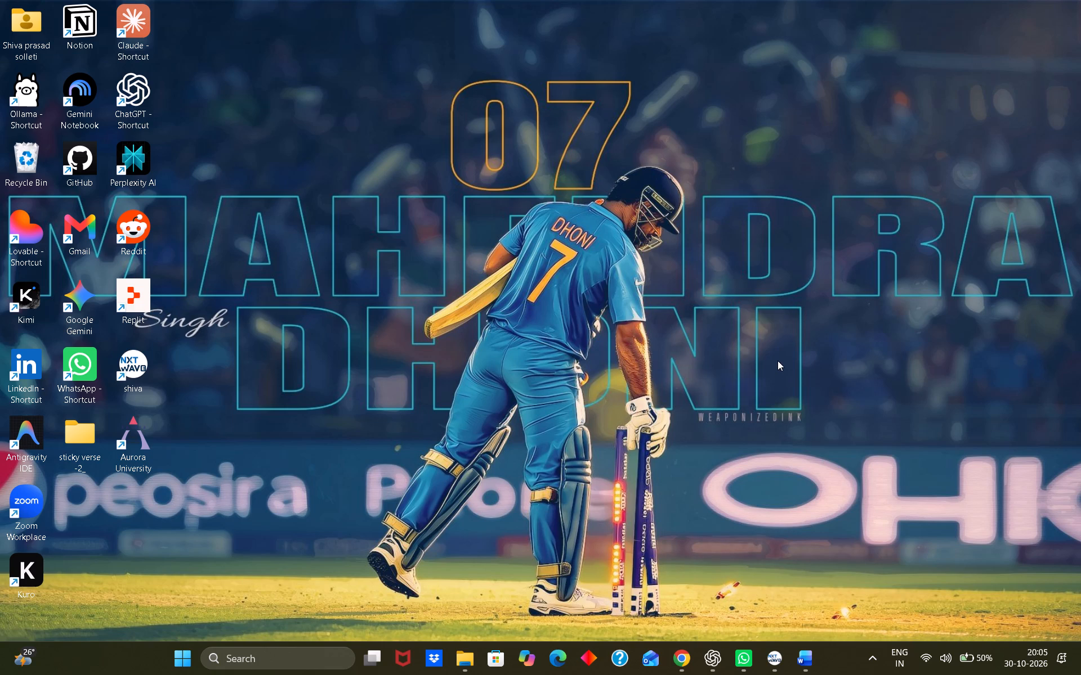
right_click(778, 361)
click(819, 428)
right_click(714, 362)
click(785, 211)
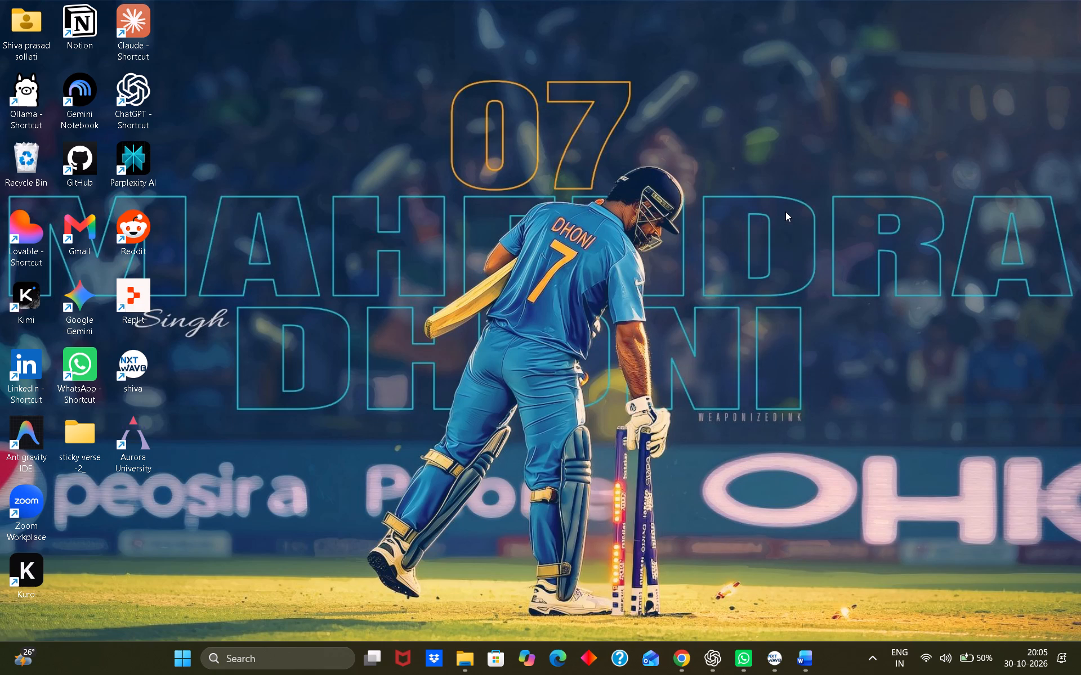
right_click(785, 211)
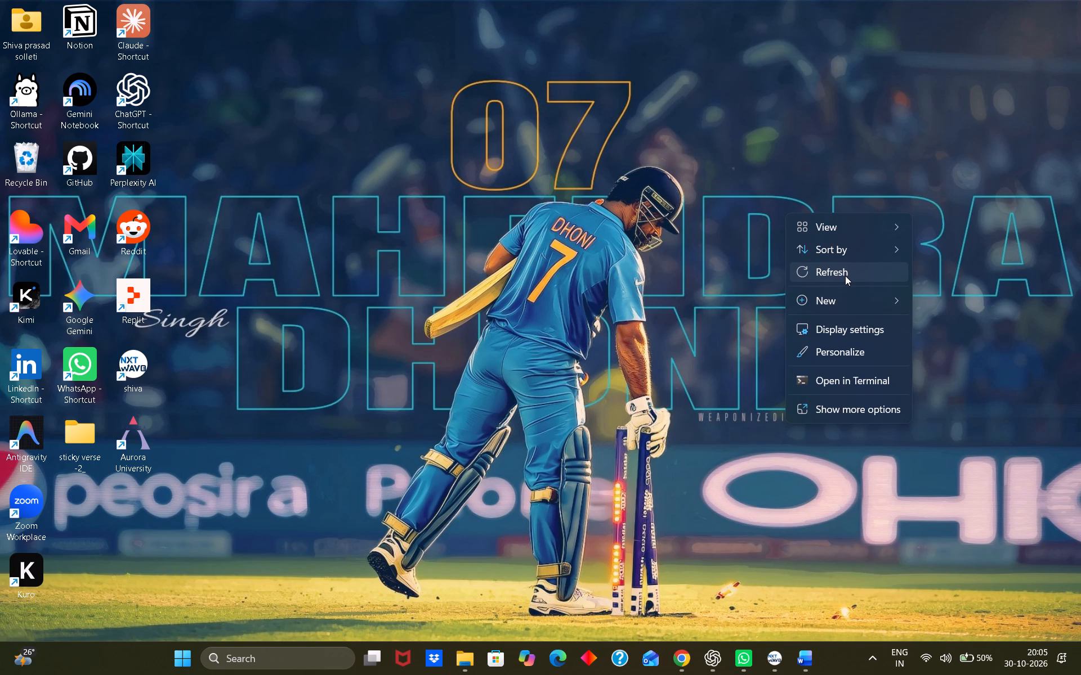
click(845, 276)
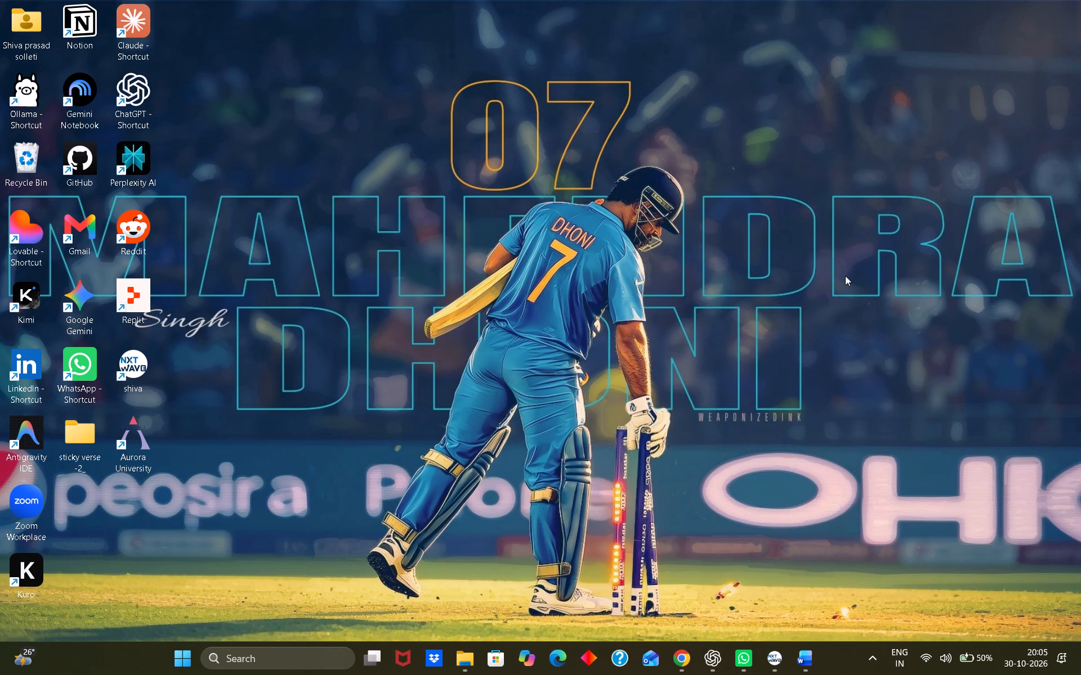